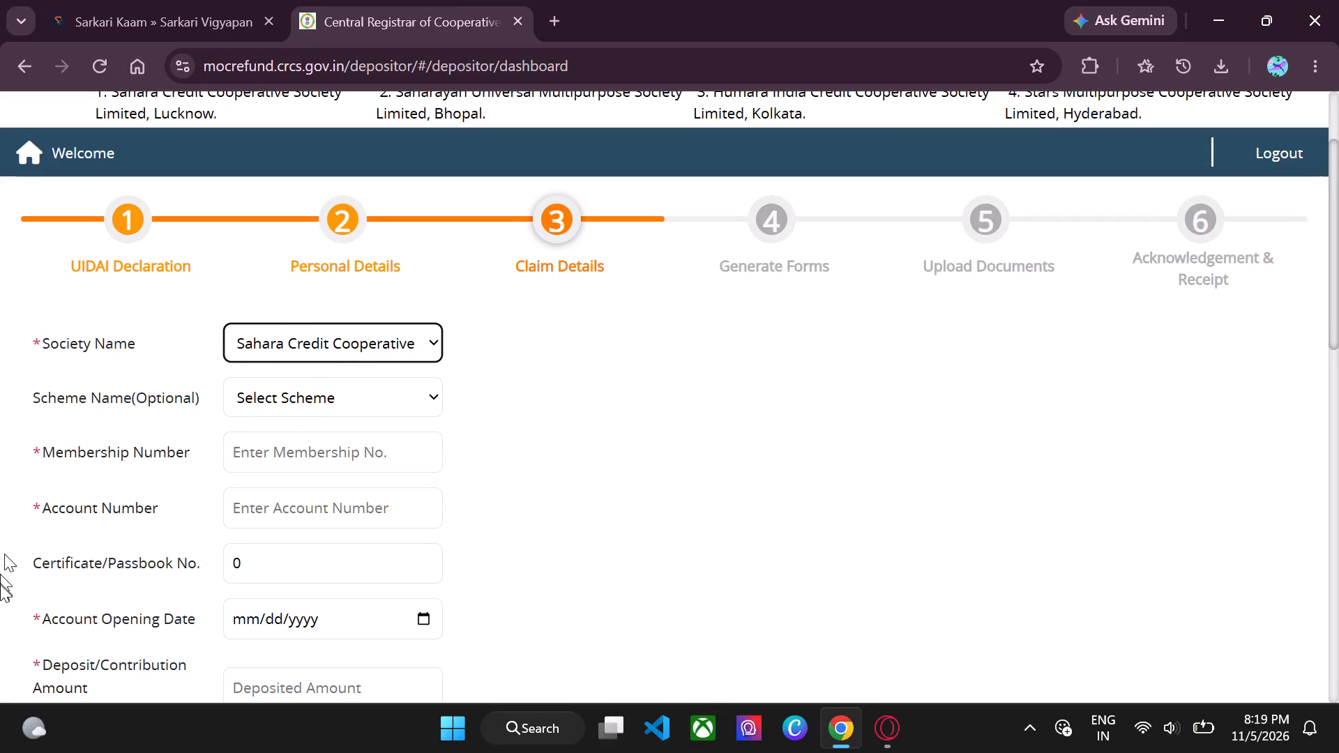
Choose Sahara Credit Cooperative Society Limited as the society name in the claim details.
{"action": "left_click", "coordinate": [326, 348]}
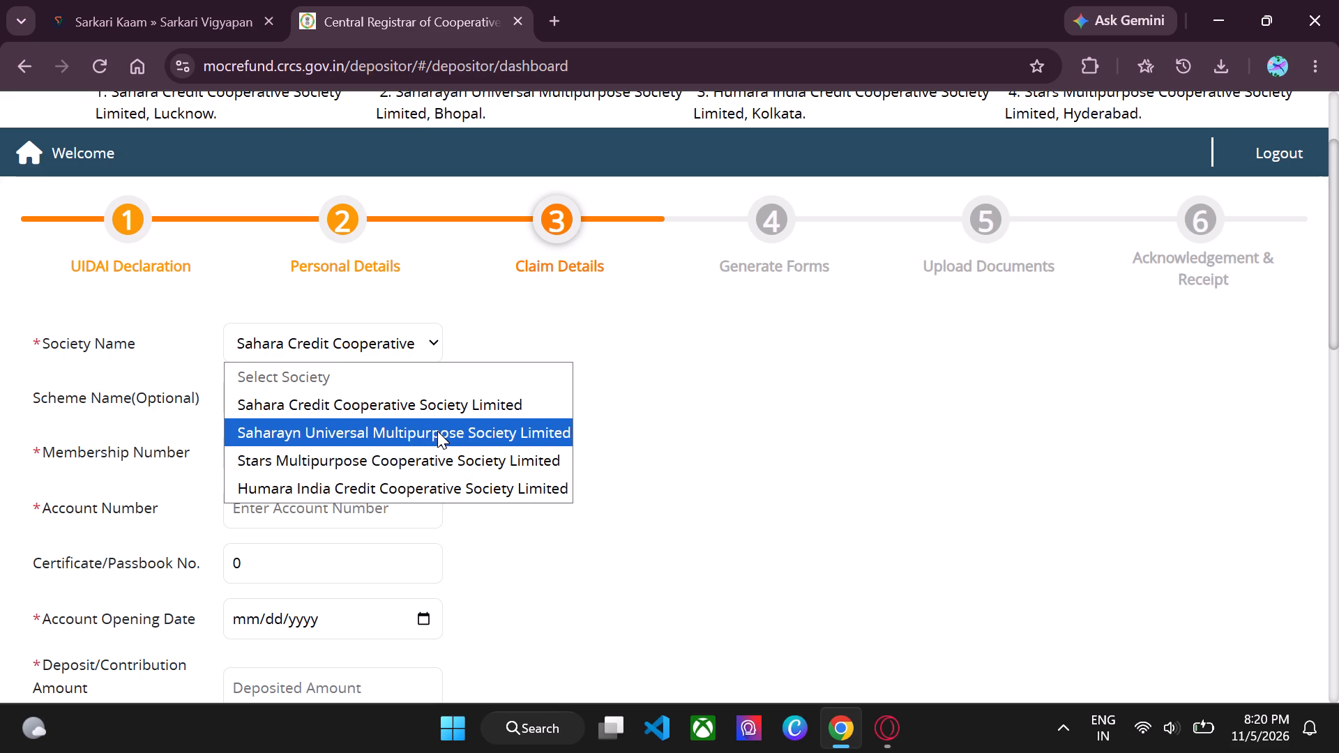
{"action": "scroll", "coordinate": [437, 431], "scroll_direction": "down", "scroll_amount": 1}
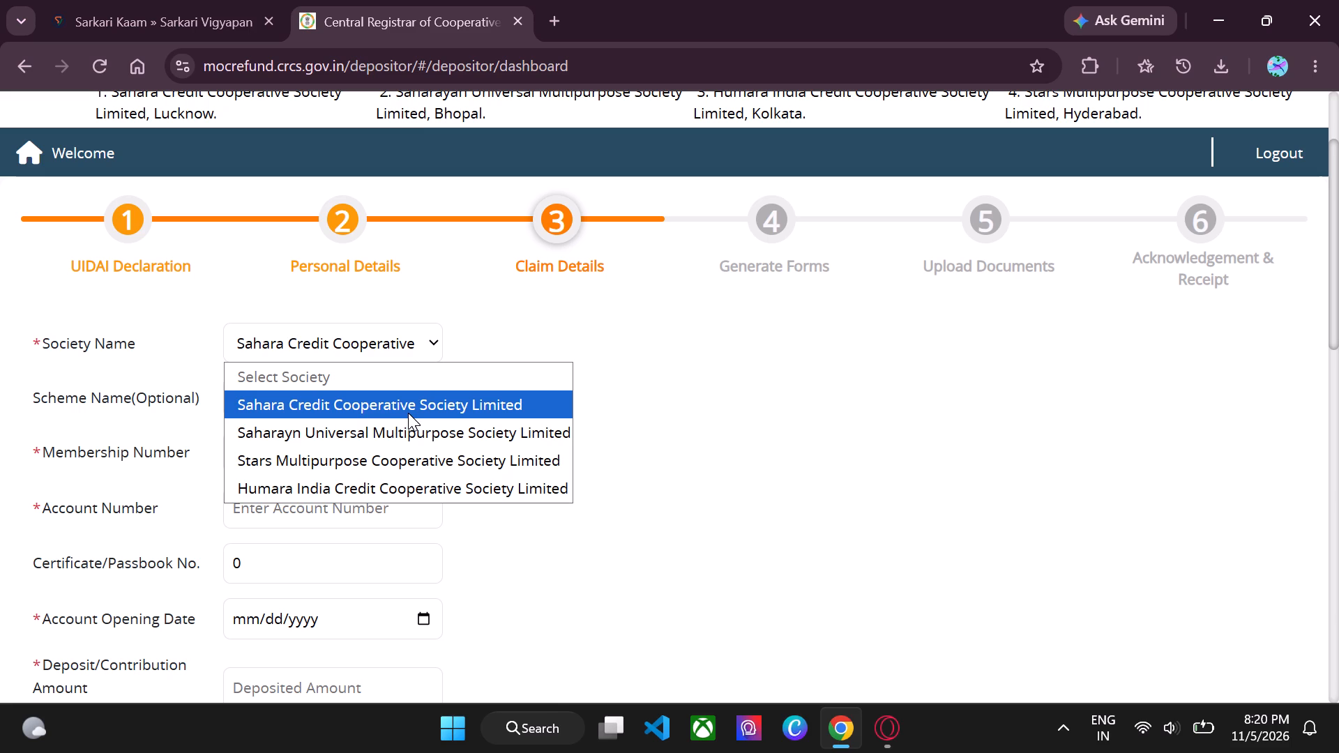
{"action": "left_click", "coordinate": [400, 413]}
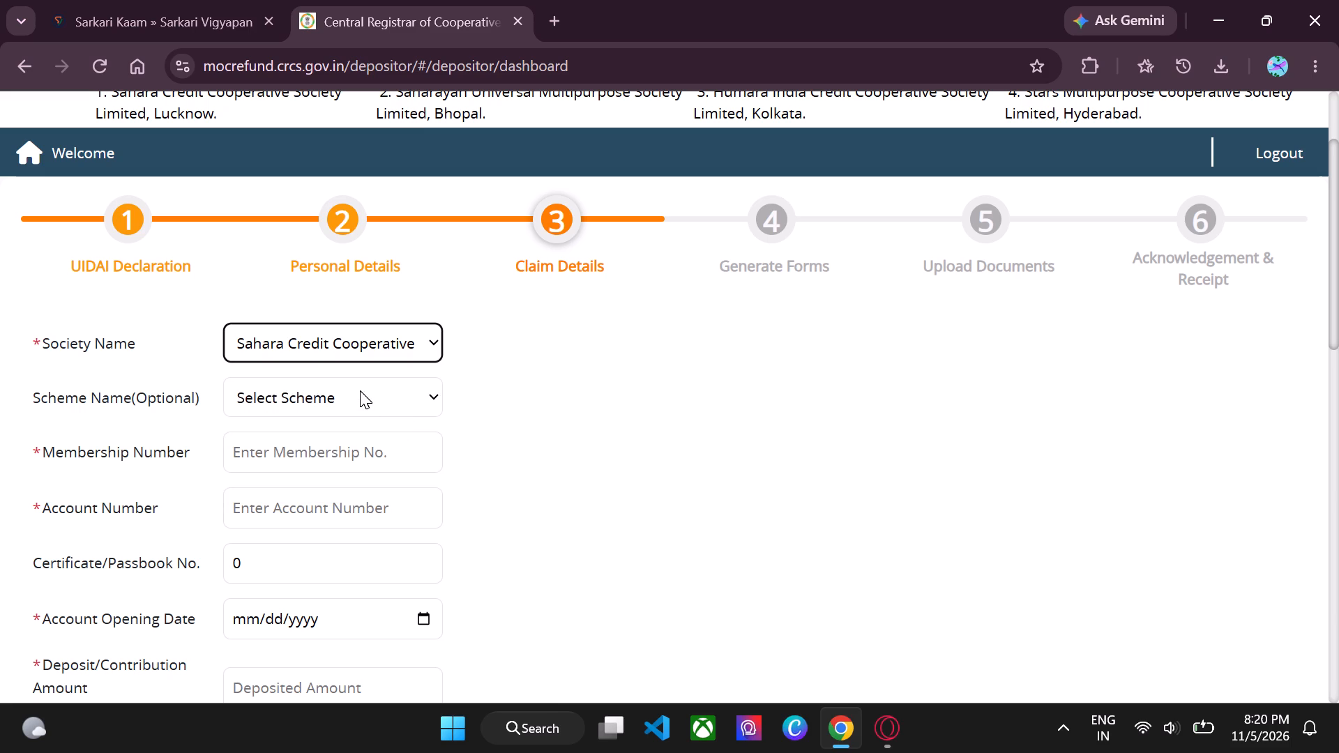
Set the optional scheme name to SAHARAYN CONTRIBUTION (SUMSL).
{"action": "left_click", "coordinate": [360, 390]}
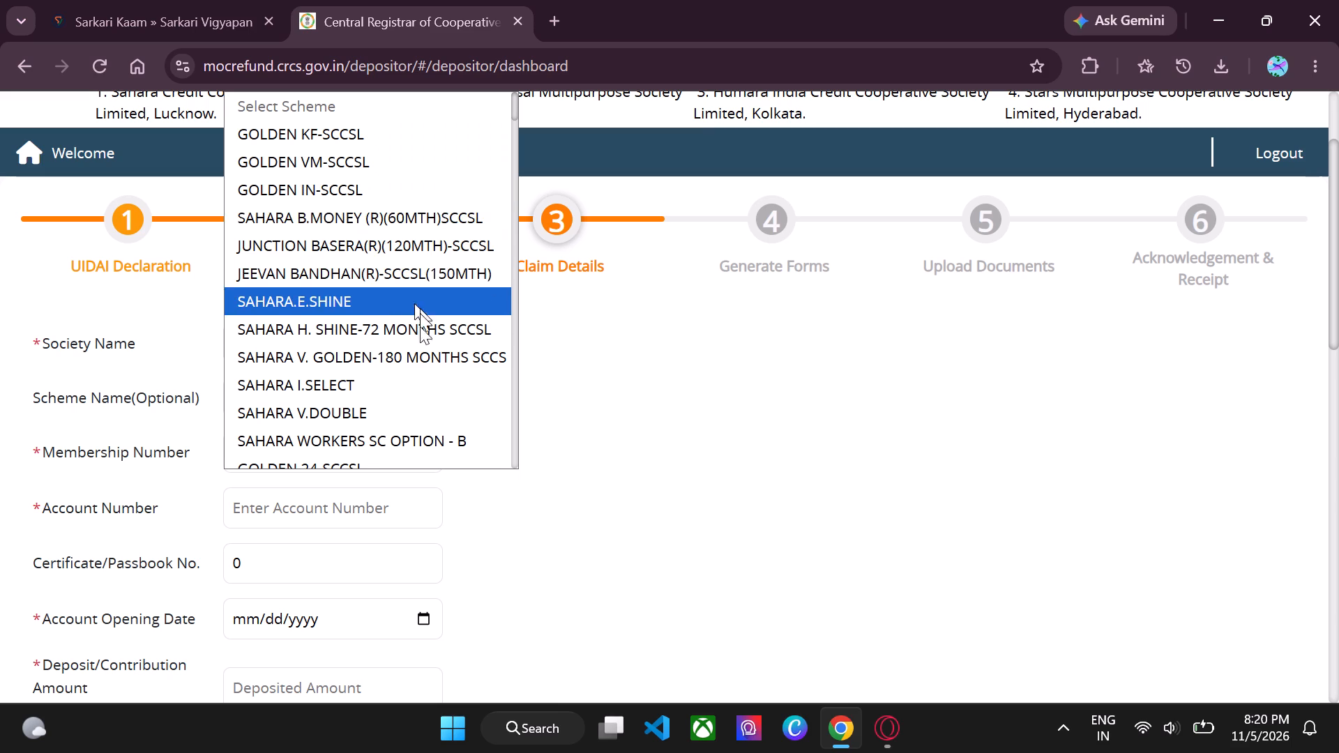
{"action": "scroll", "coordinate": [356, 360], "scroll_direction": "down", "scroll_amount": 1}
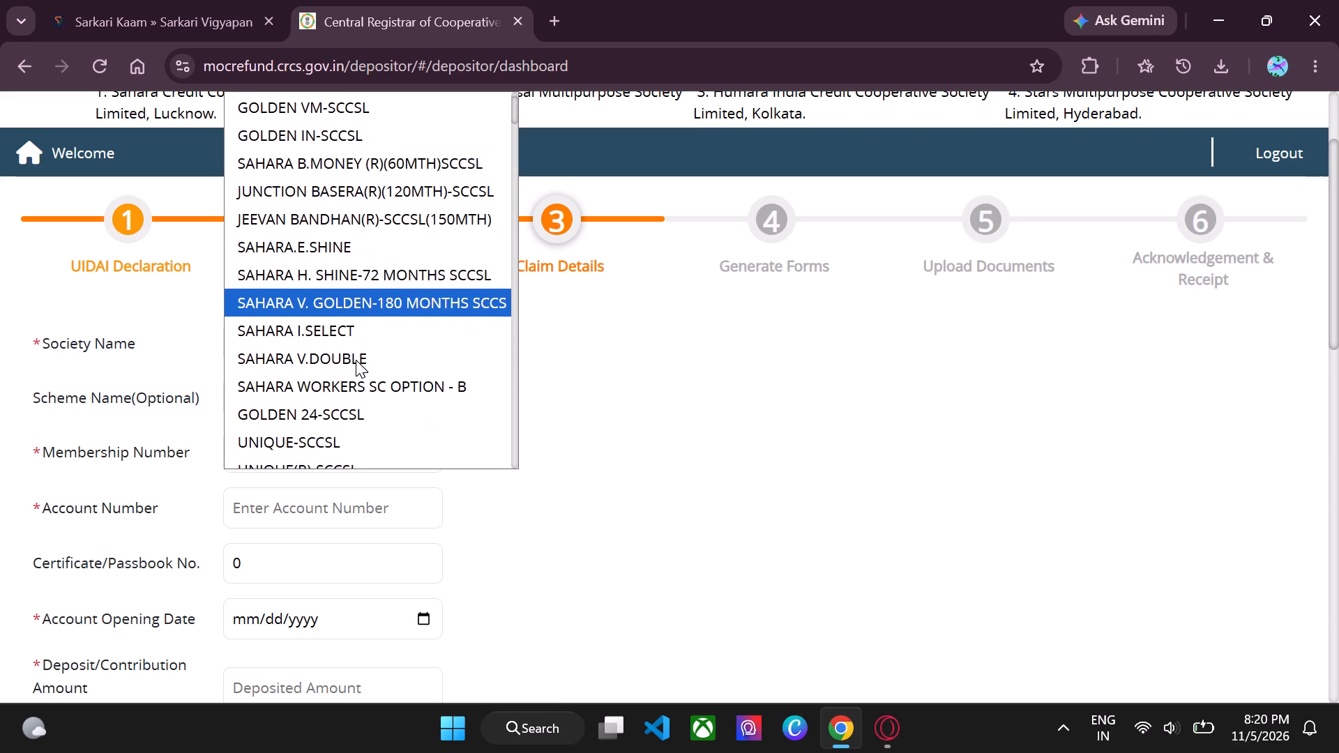
{"action": "scroll", "coordinate": [356, 360], "scroll_direction": "down", "scroll_amount": 1}
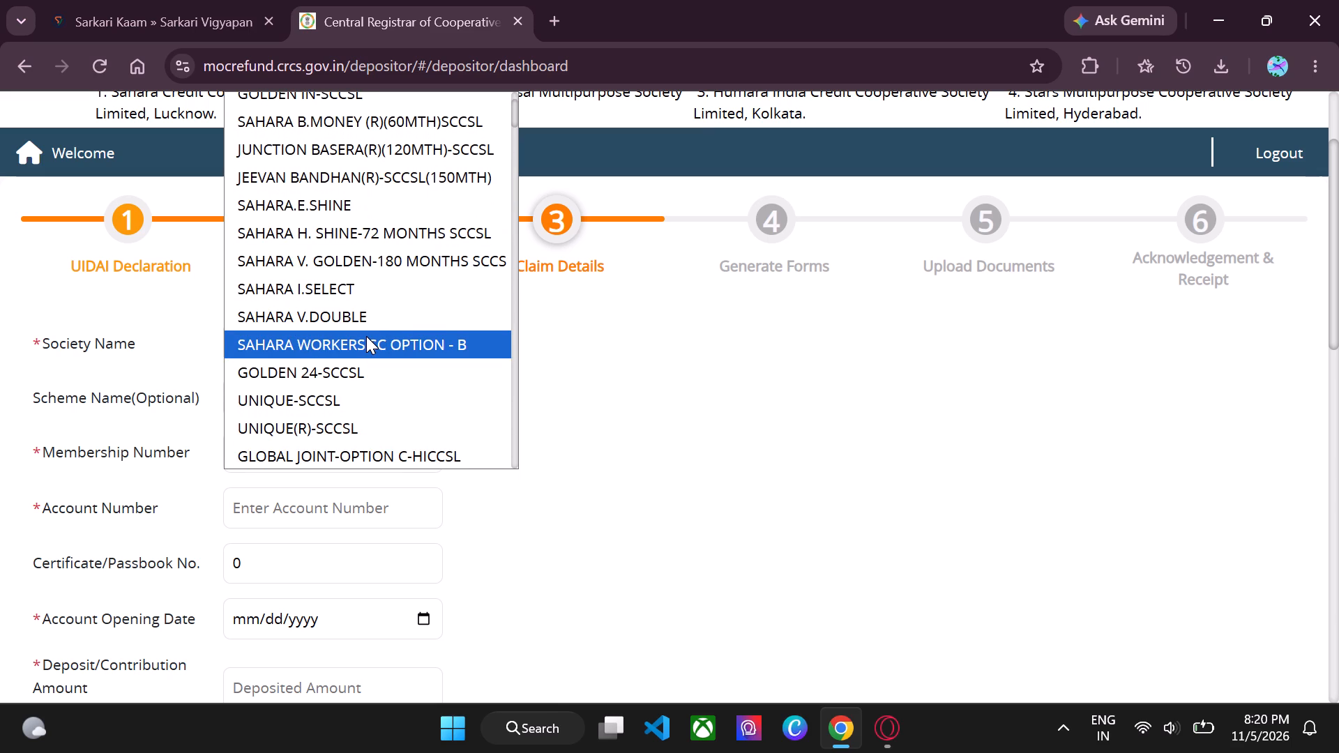
{"action": "scroll", "coordinate": [366, 336], "scroll_direction": "down", "scroll_amount": 2}
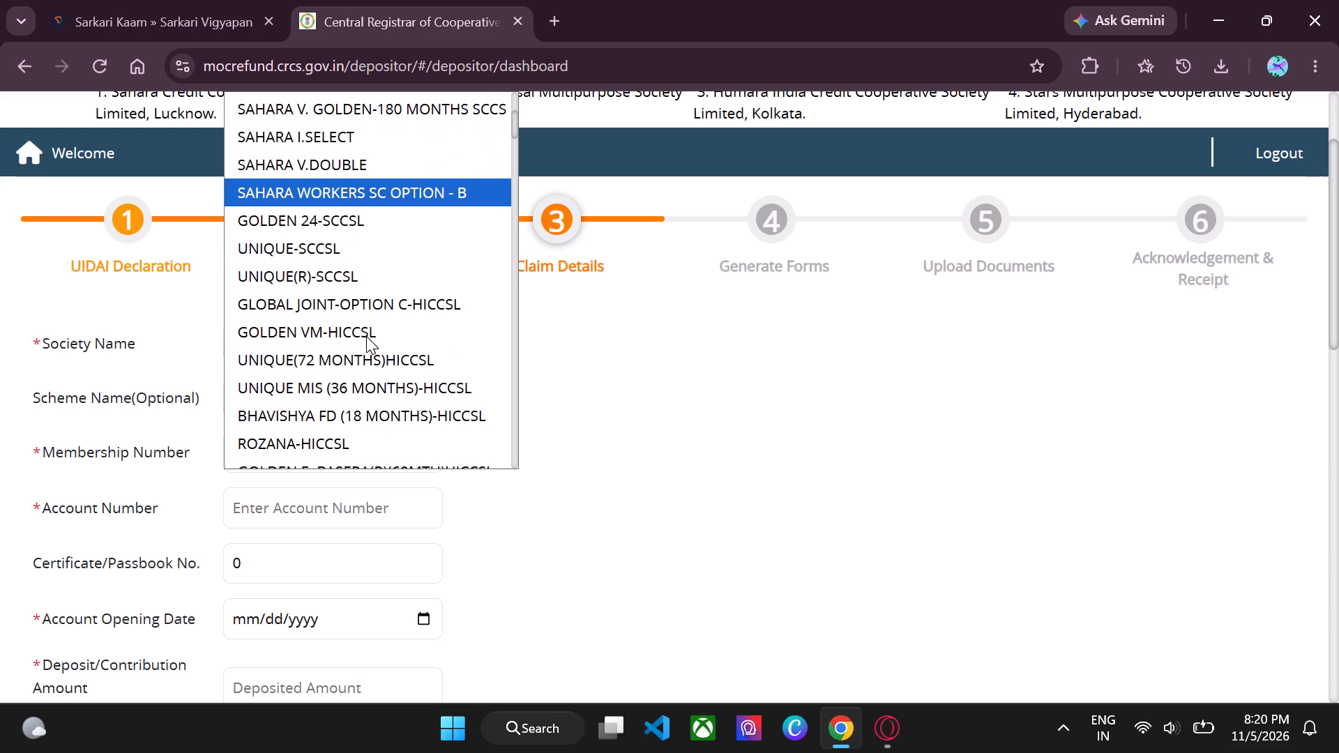
{"action": "scroll", "coordinate": [366, 336], "scroll_direction": "down", "scroll_amount": 1}
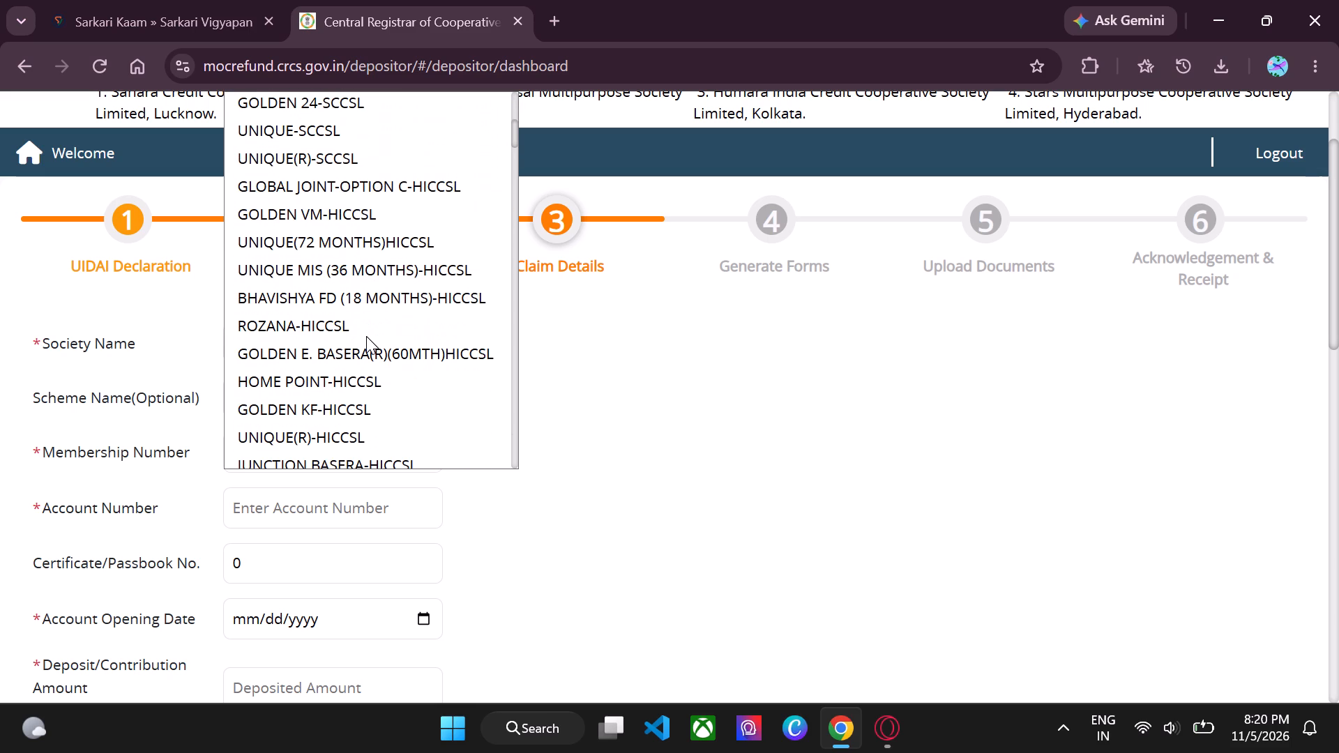
{"action": "scroll", "coordinate": [366, 336], "scroll_direction": "down", "scroll_amount": 2}
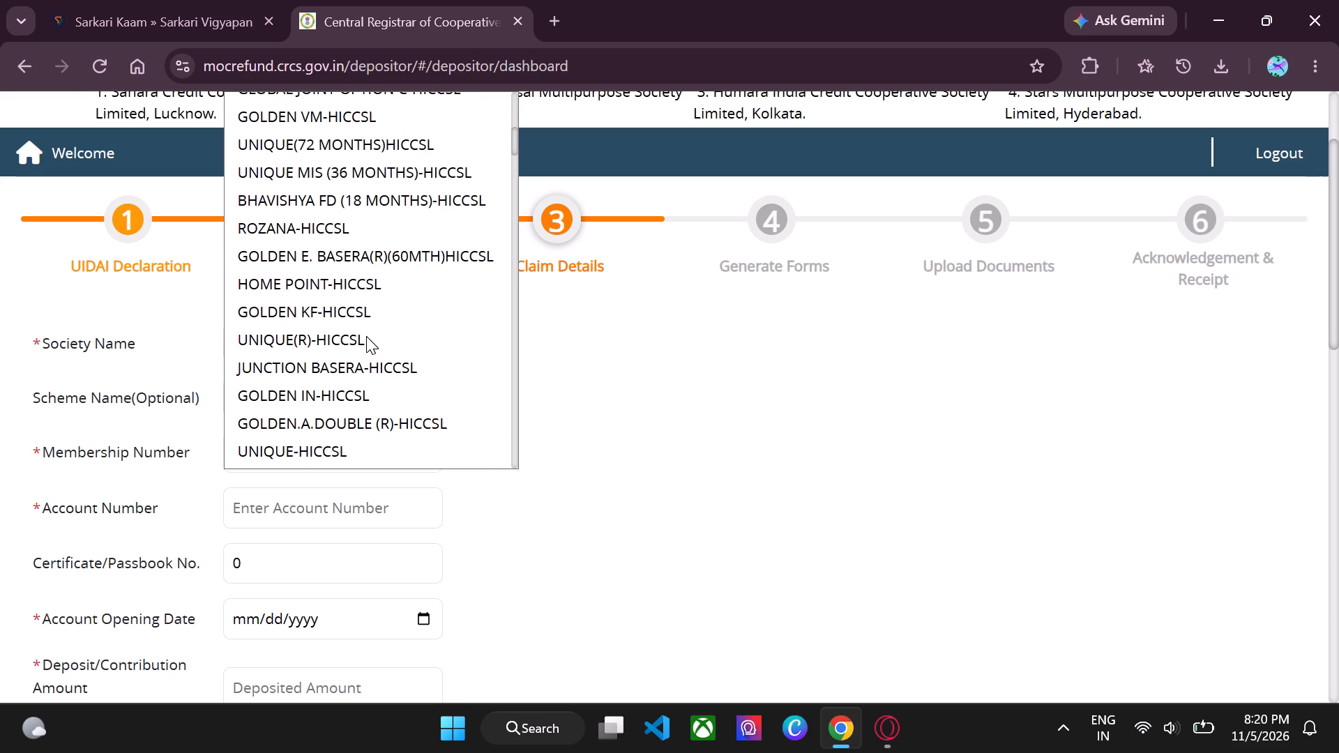
{"action": "scroll", "coordinate": [366, 336], "scroll_direction": "down", "scroll_amount": 2}
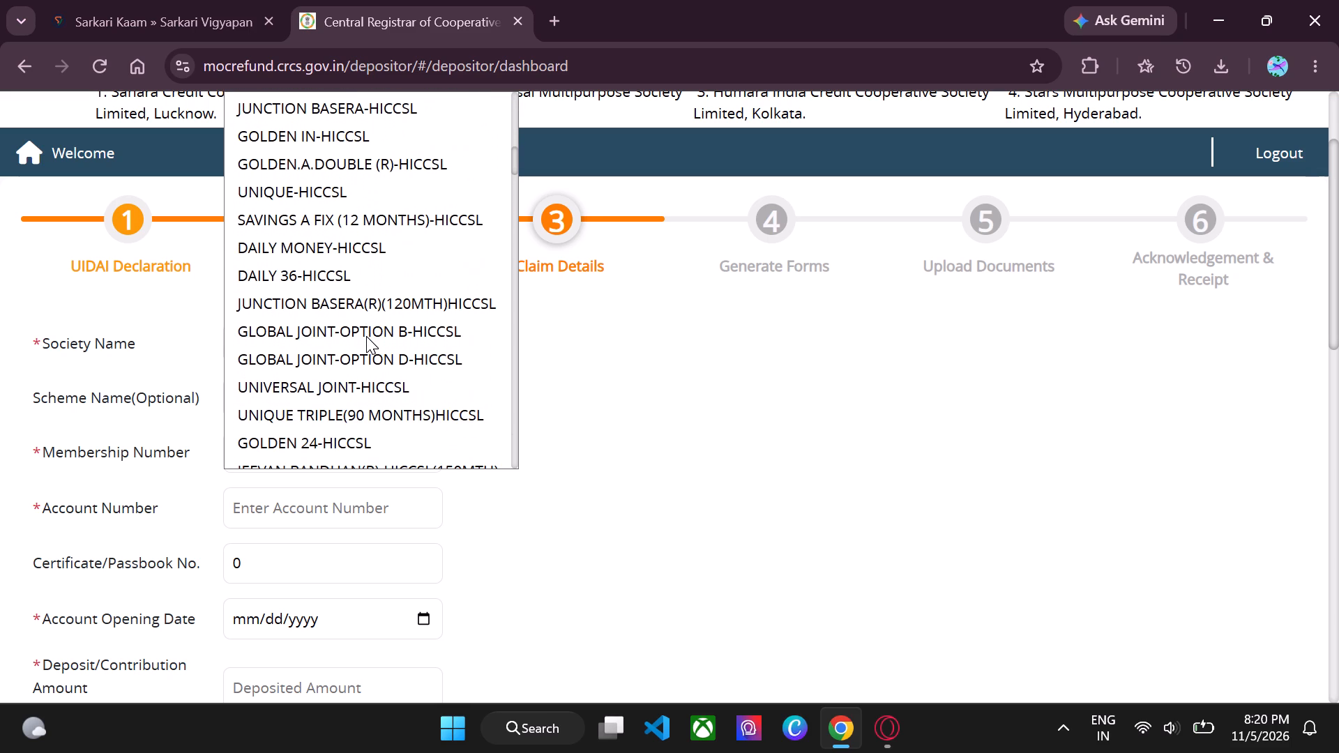
{"action": "scroll", "coordinate": [366, 336], "scroll_direction": "down", "scroll_amount": 2}
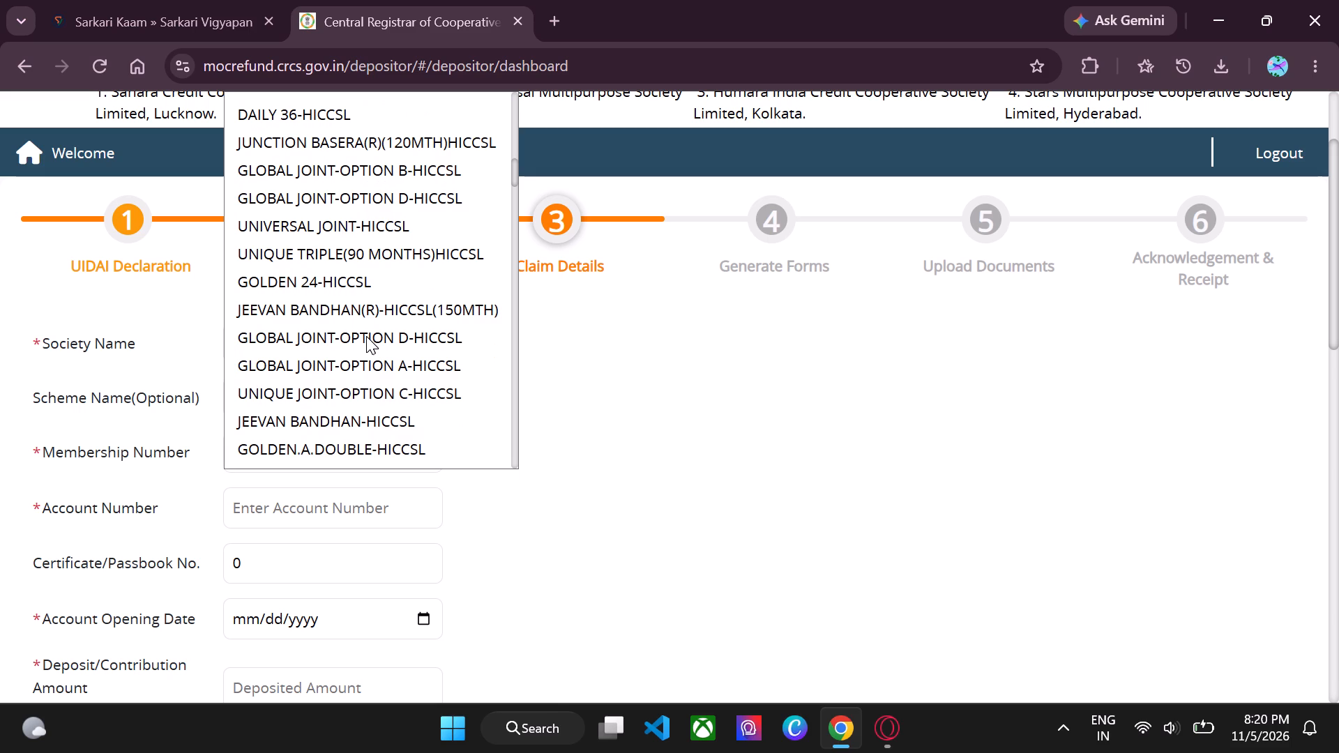
{"action": "scroll", "coordinate": [366, 336], "scroll_direction": "down", "scroll_amount": 2}
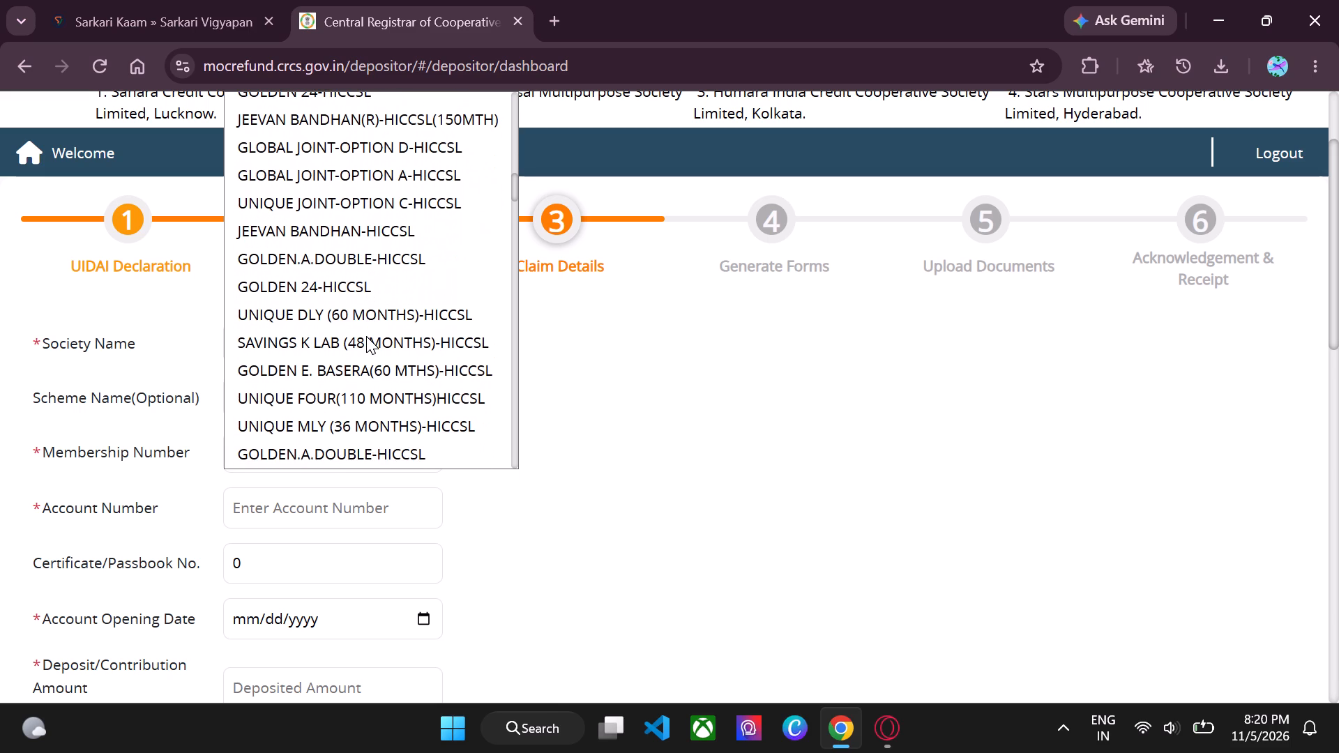
{"action": "scroll", "coordinate": [366, 336], "scroll_direction": "down", "scroll_amount": 2}
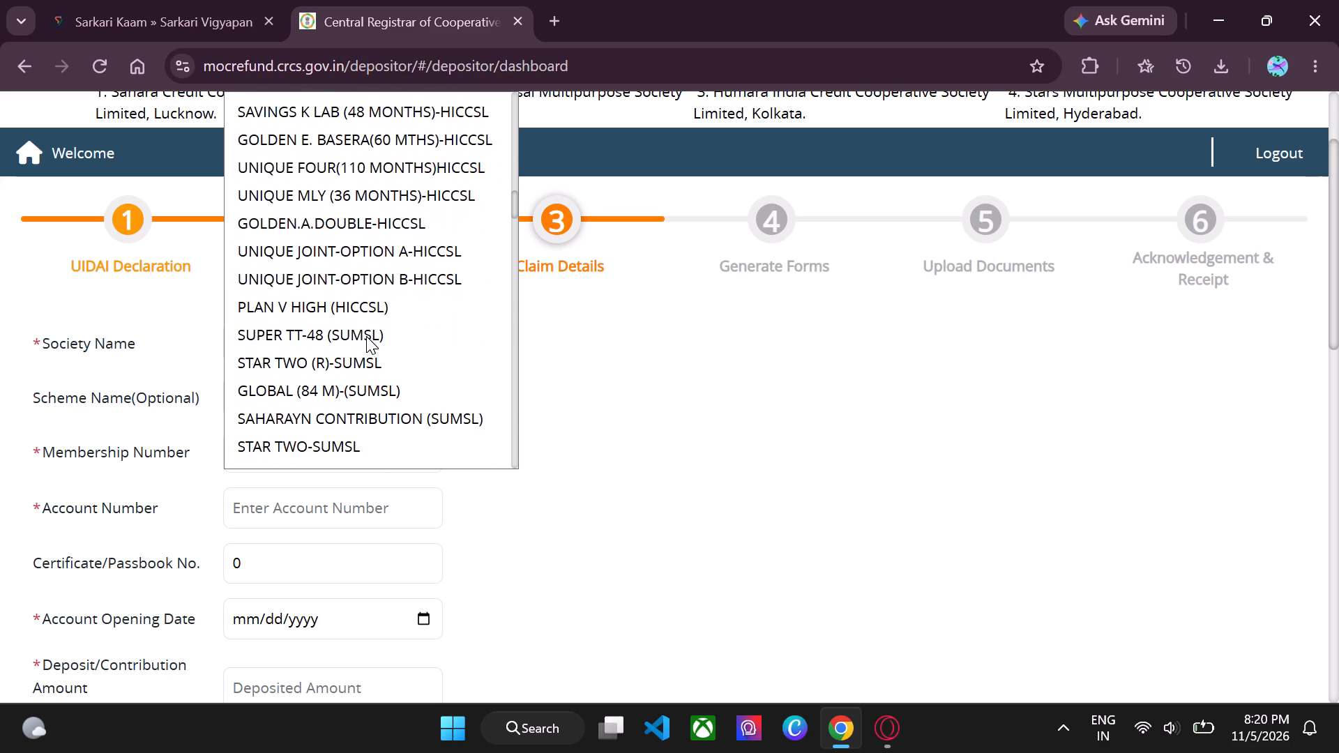
{"action": "scroll", "coordinate": [366, 336], "scroll_direction": "down", "scroll_amount": 1}
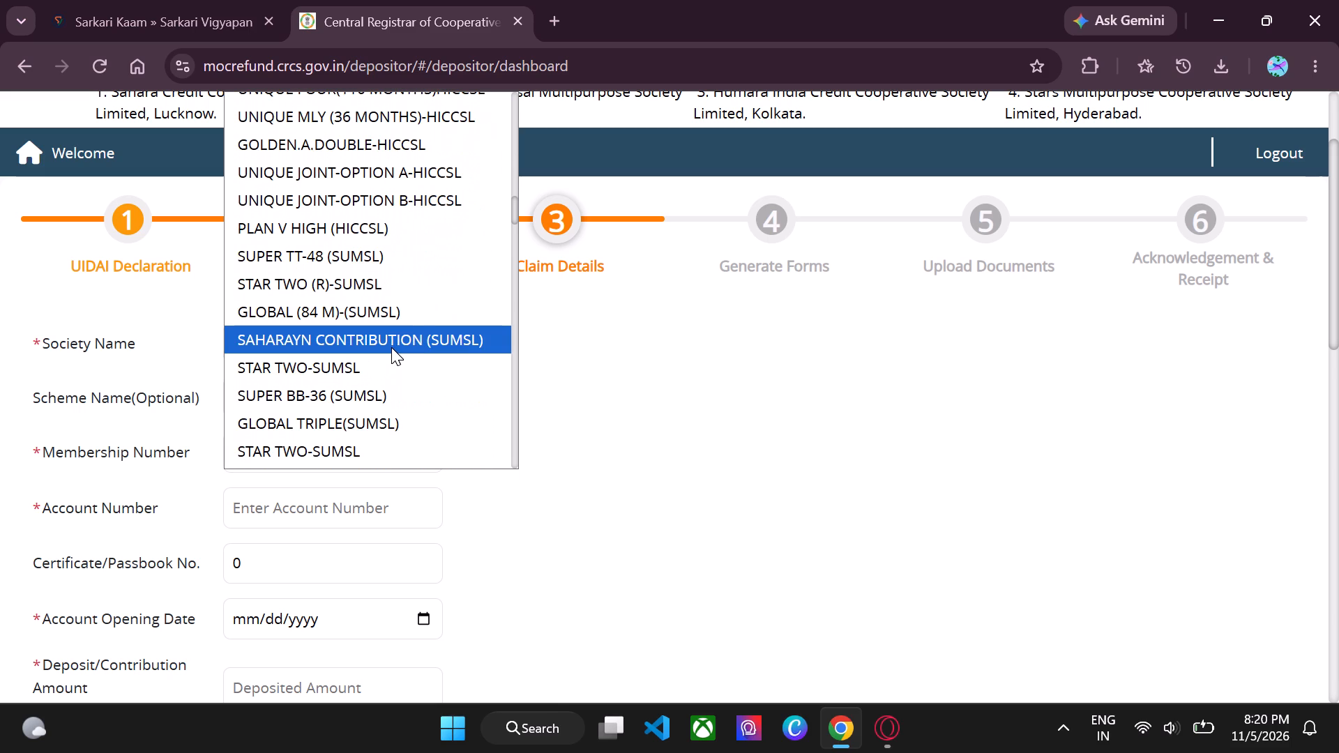
{"action": "left_click", "coordinate": [391, 347]}
{"action": "scroll", "coordinate": [391, 347], "scroll_direction": "down", "scroll_amount": 1}
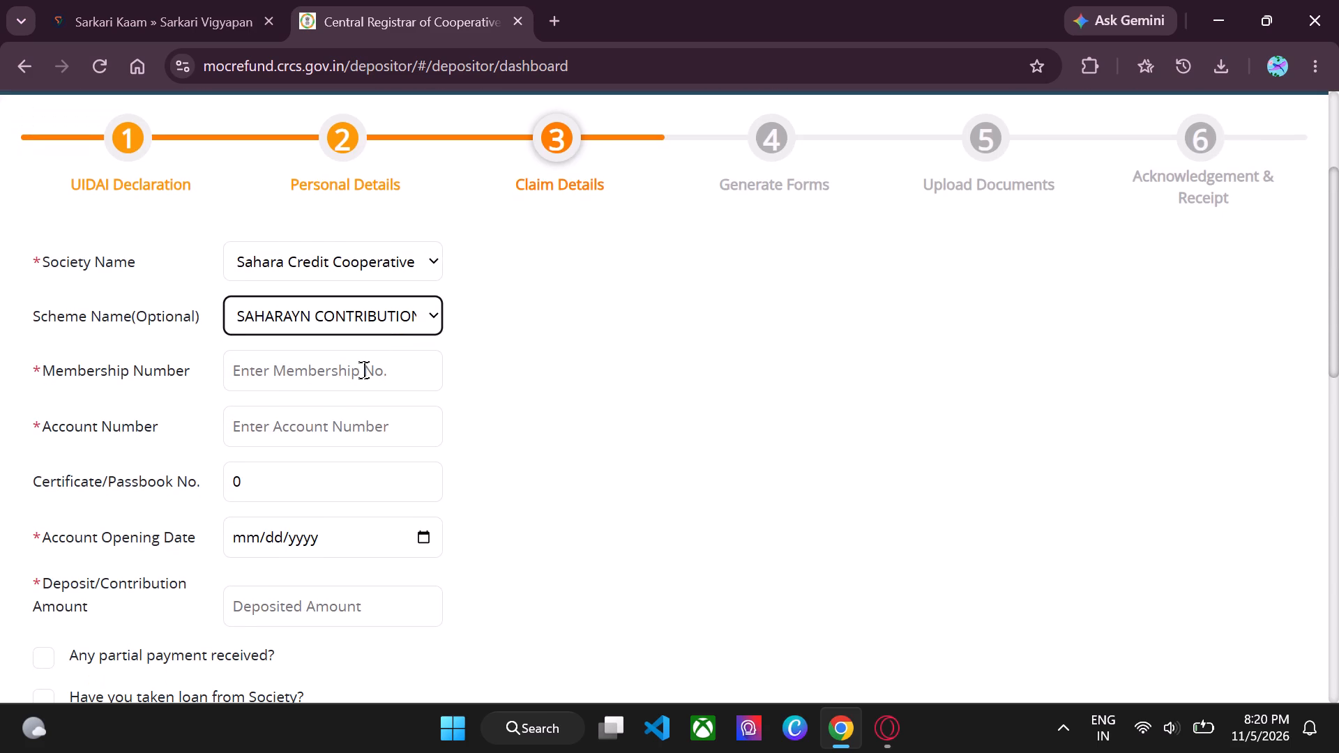
{"action": "left_click", "coordinate": [361, 372]}
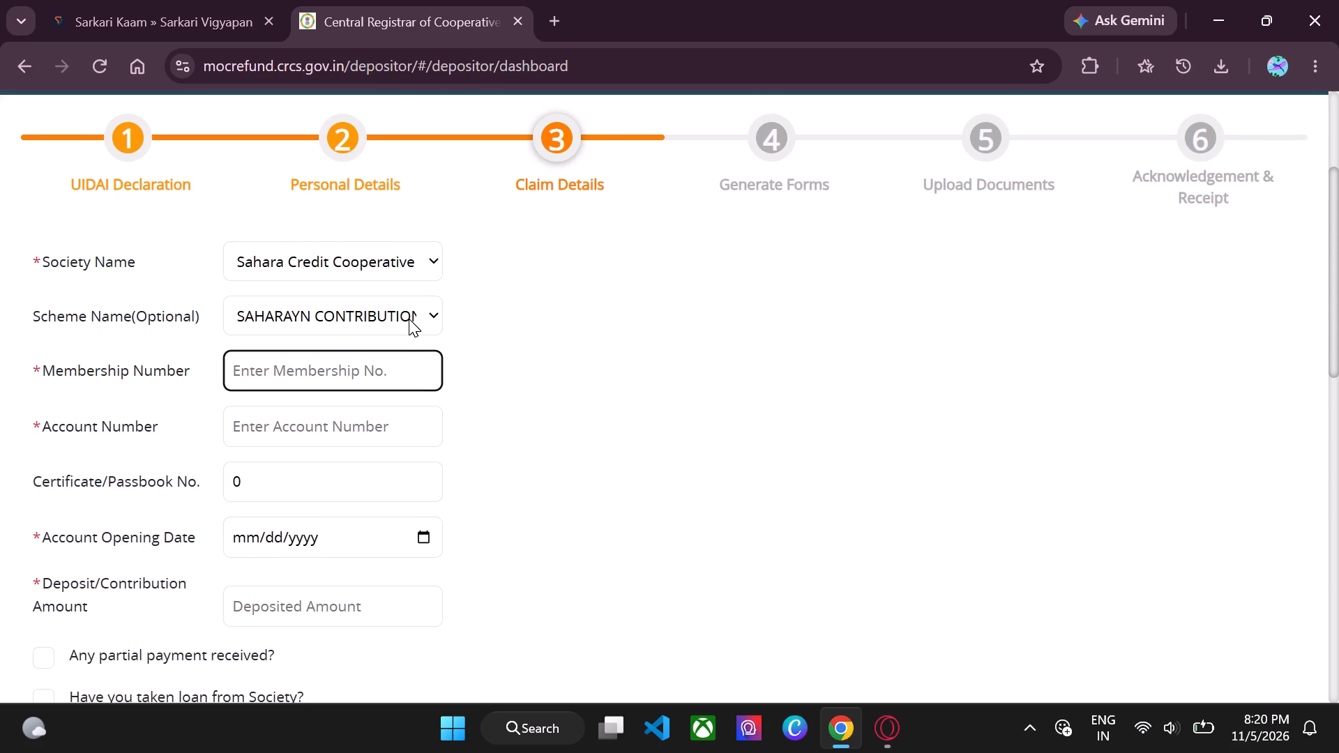
Look through the remaining available scheme names for the claim, down to the last SCCSL schemes.
{"action": "left_click", "coordinate": [409, 319]}
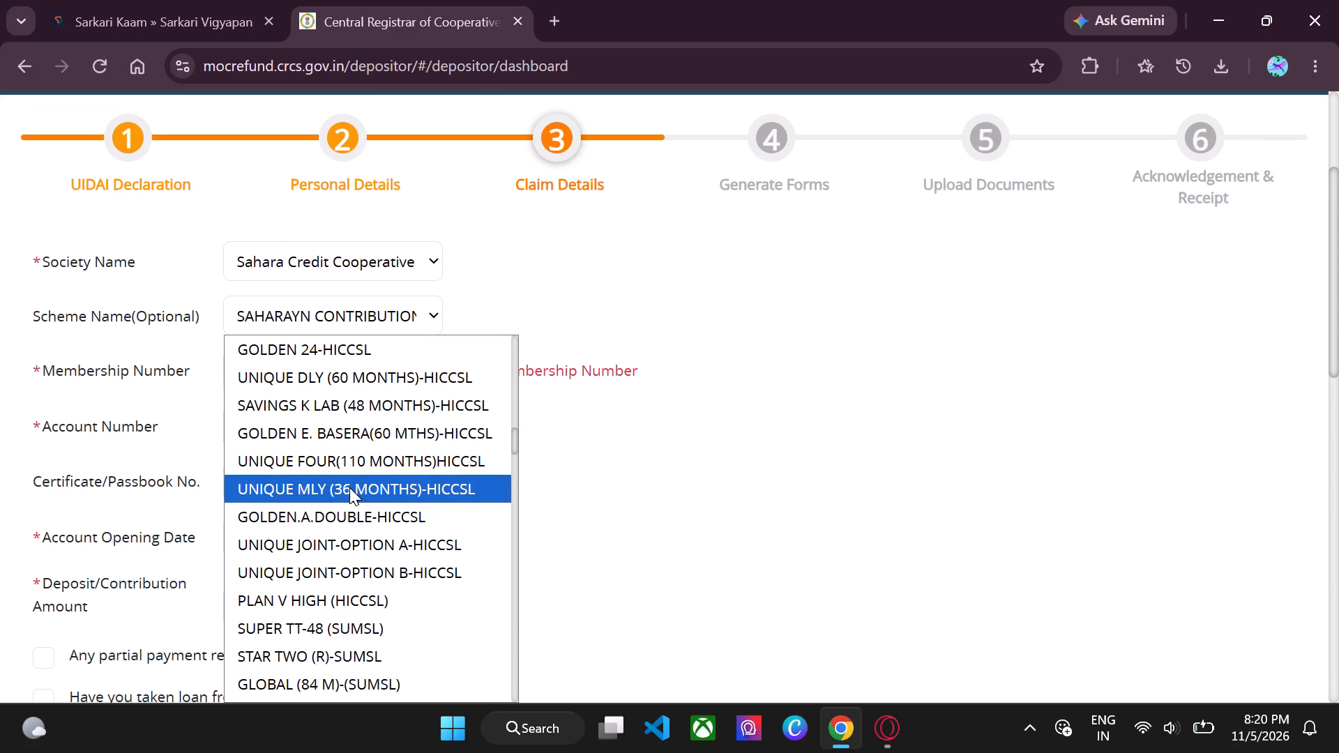
{"action": "scroll", "coordinate": [349, 487], "scroll_direction": "down", "scroll_amount": 1}
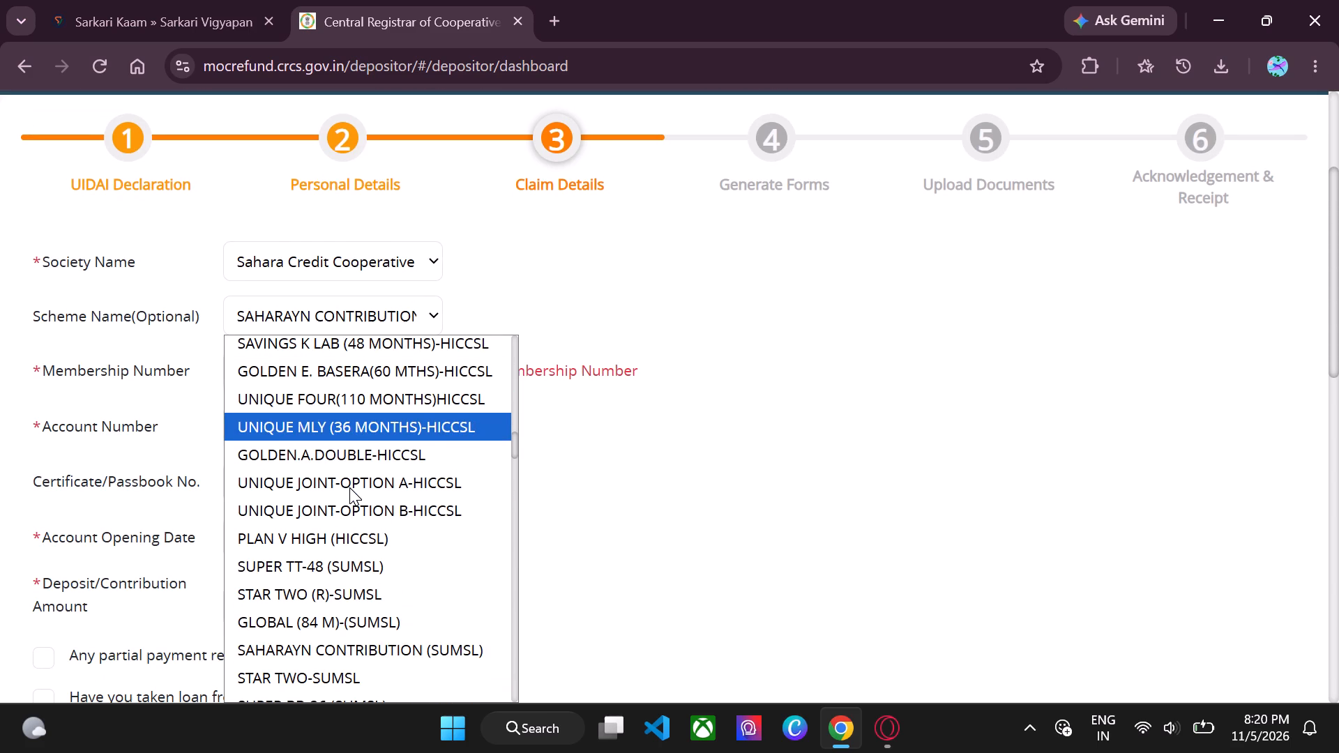
{"action": "scroll", "coordinate": [349, 487], "scroll_direction": "down", "scroll_amount": 2}
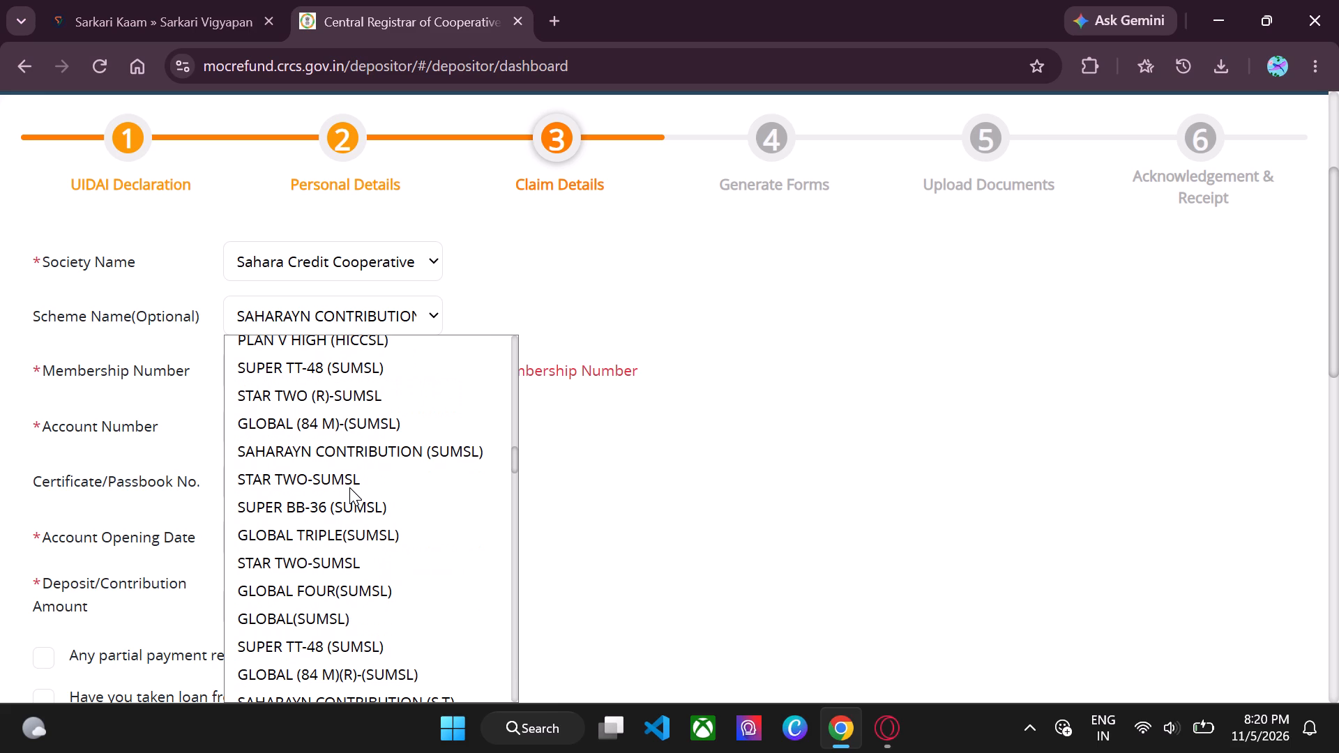
{"action": "scroll", "coordinate": [349, 487], "scroll_direction": "down", "scroll_amount": 1}
{"action": "scroll", "coordinate": [321, 581], "scroll_direction": "down", "scroll_amount": 2}
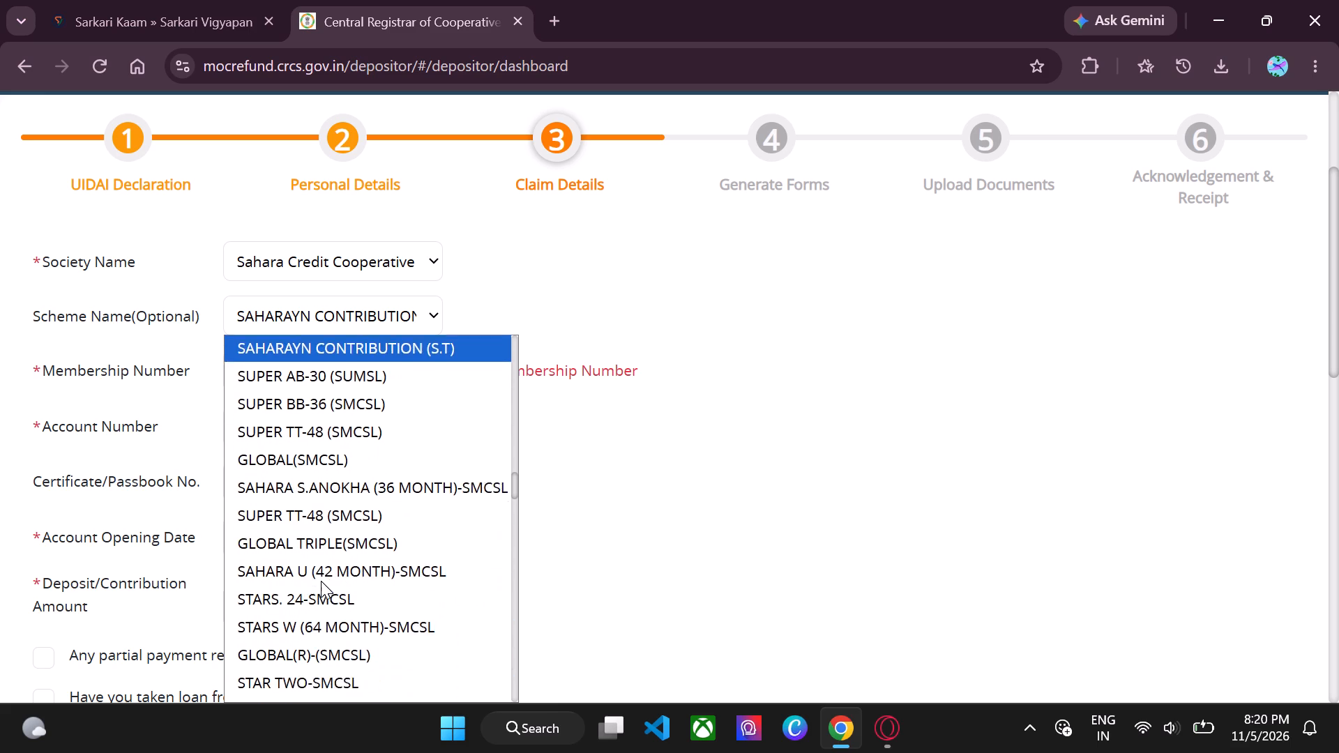
{"action": "scroll", "coordinate": [395, 512], "scroll_direction": "down", "scroll_amount": 1}
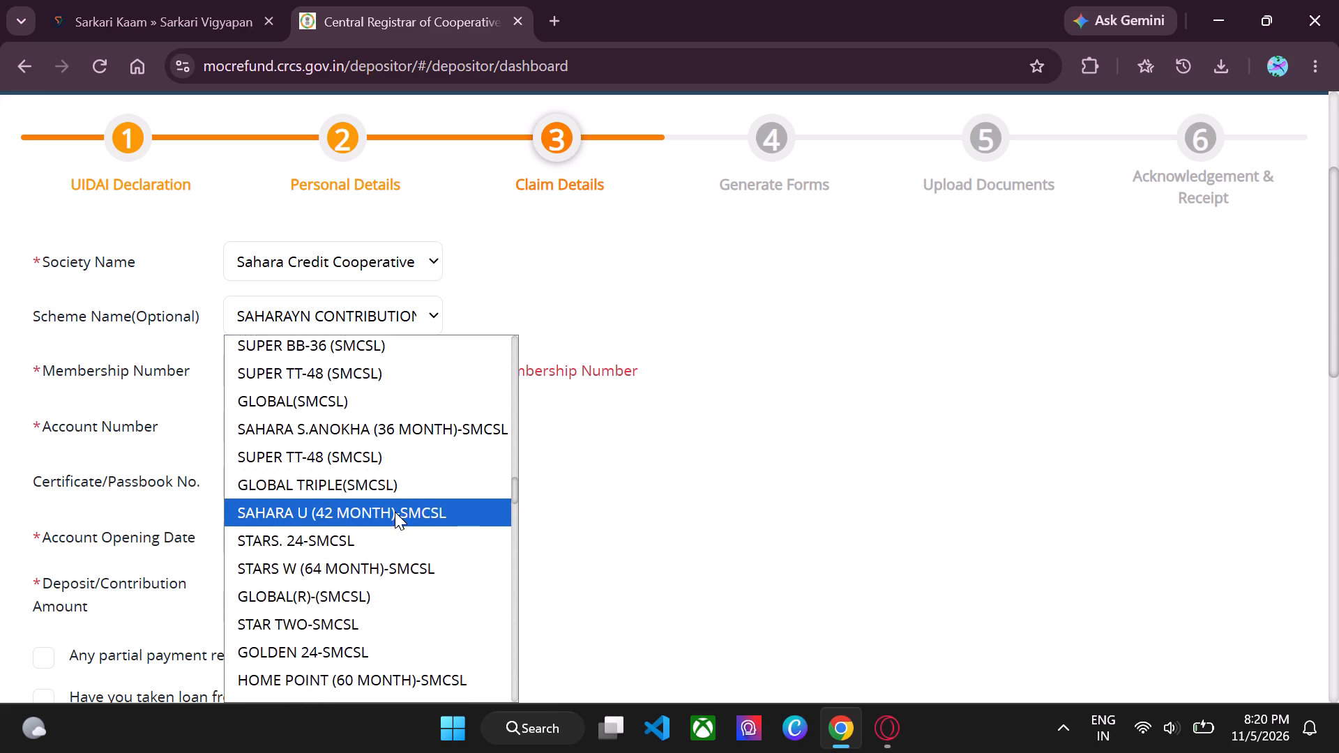
{"action": "scroll", "coordinate": [395, 512], "scroll_direction": "down", "scroll_amount": 2}
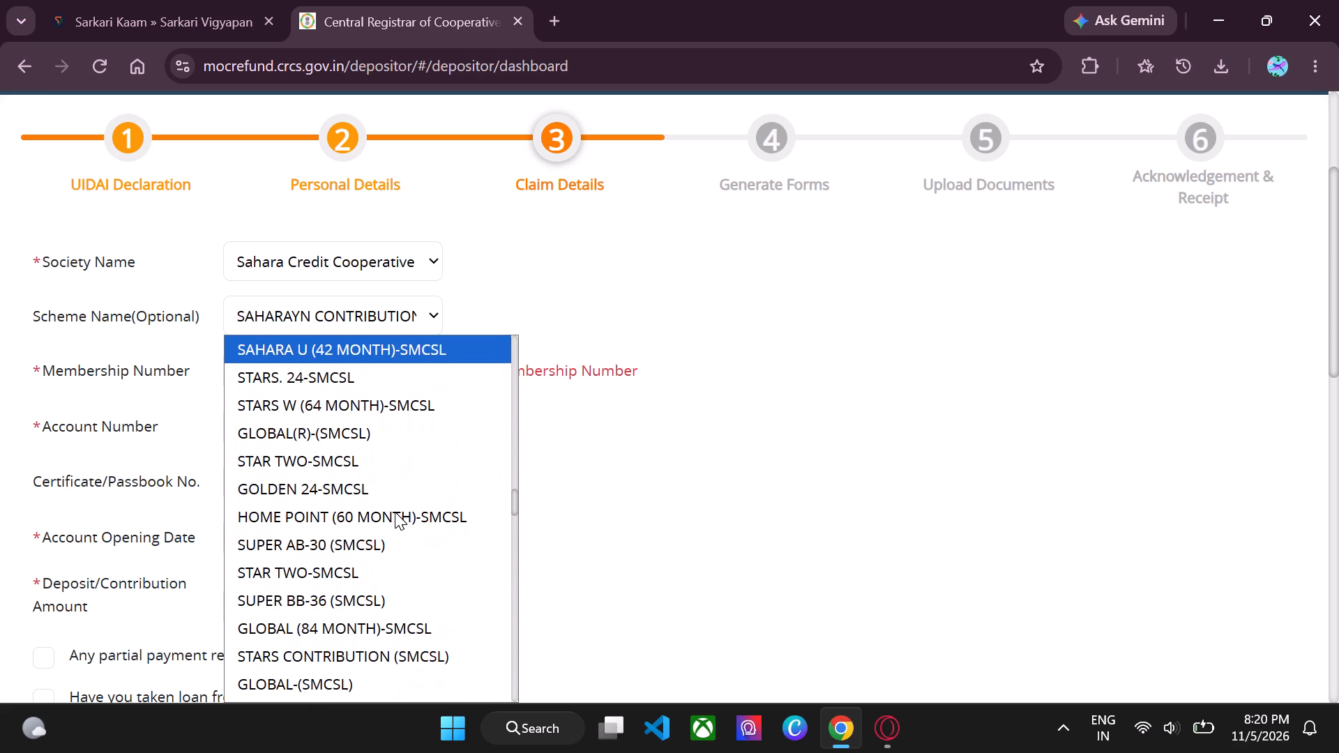
{"action": "scroll", "coordinate": [338, 575], "scroll_direction": "down", "scroll_amount": 2}
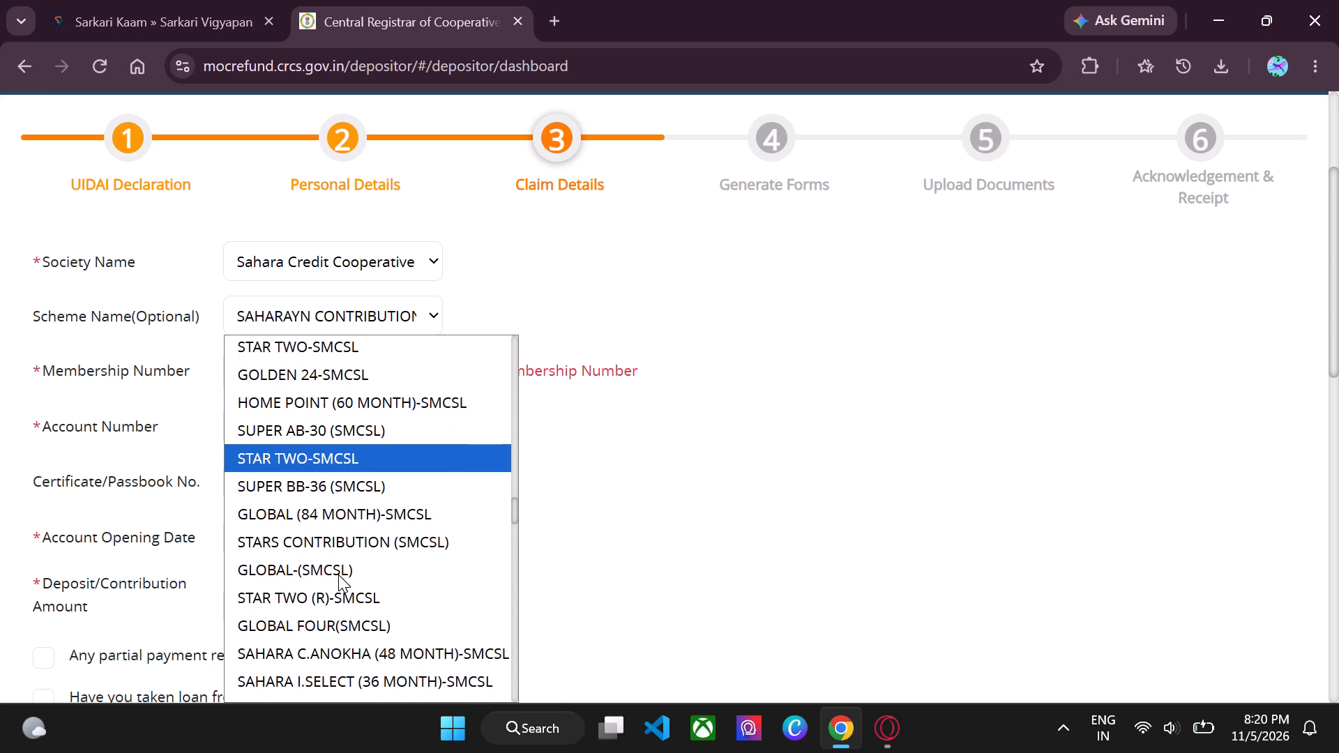
{"action": "scroll", "coordinate": [338, 575], "scroll_direction": "down", "scroll_amount": 2}
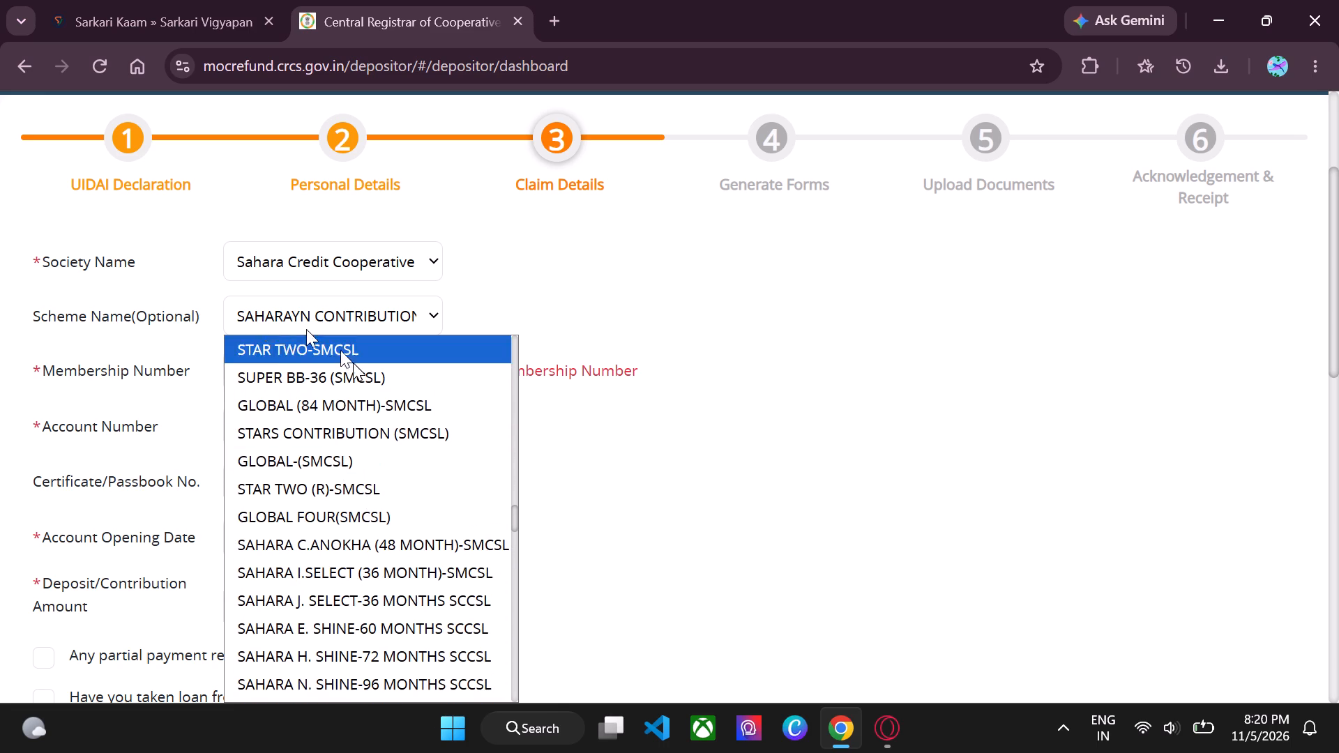
{"action": "scroll", "coordinate": [378, 512], "scroll_direction": "down", "scroll_amount": 1}
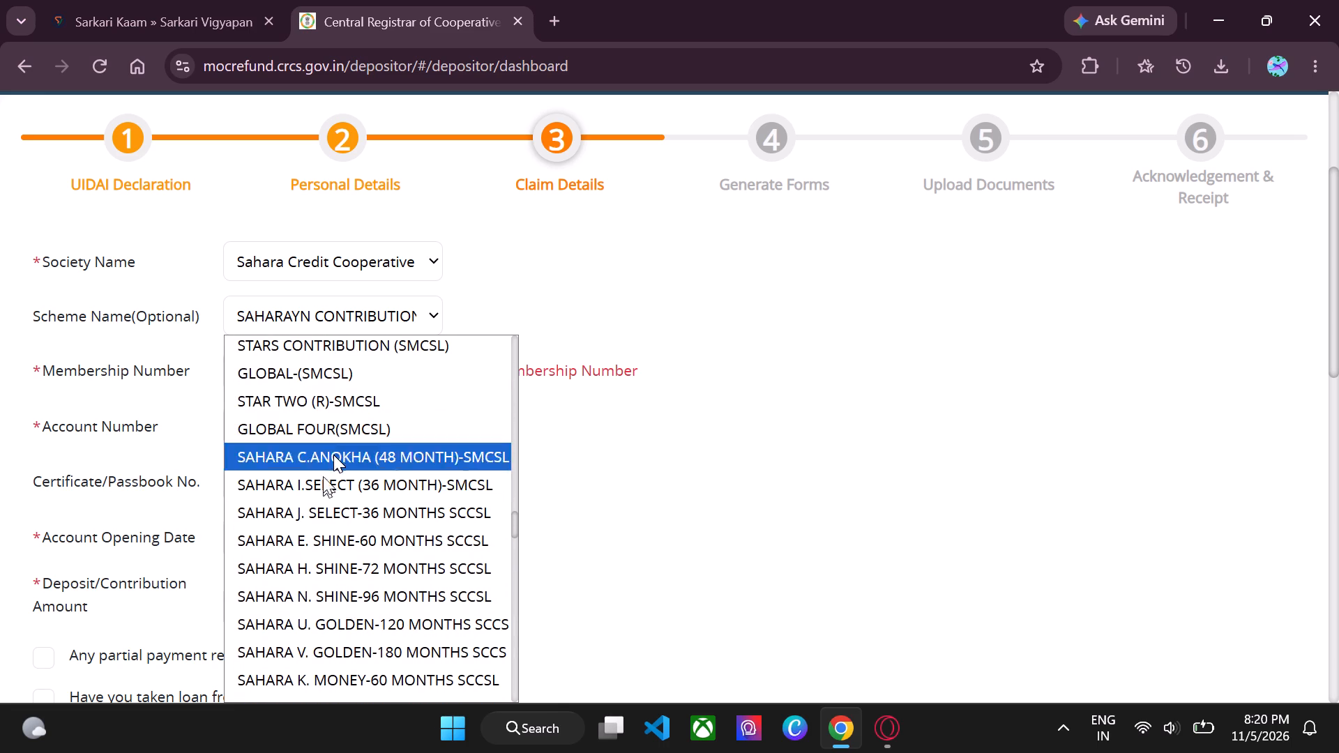
{"action": "scroll", "coordinate": [341, 457], "scroll_direction": "down", "scroll_amount": 1}
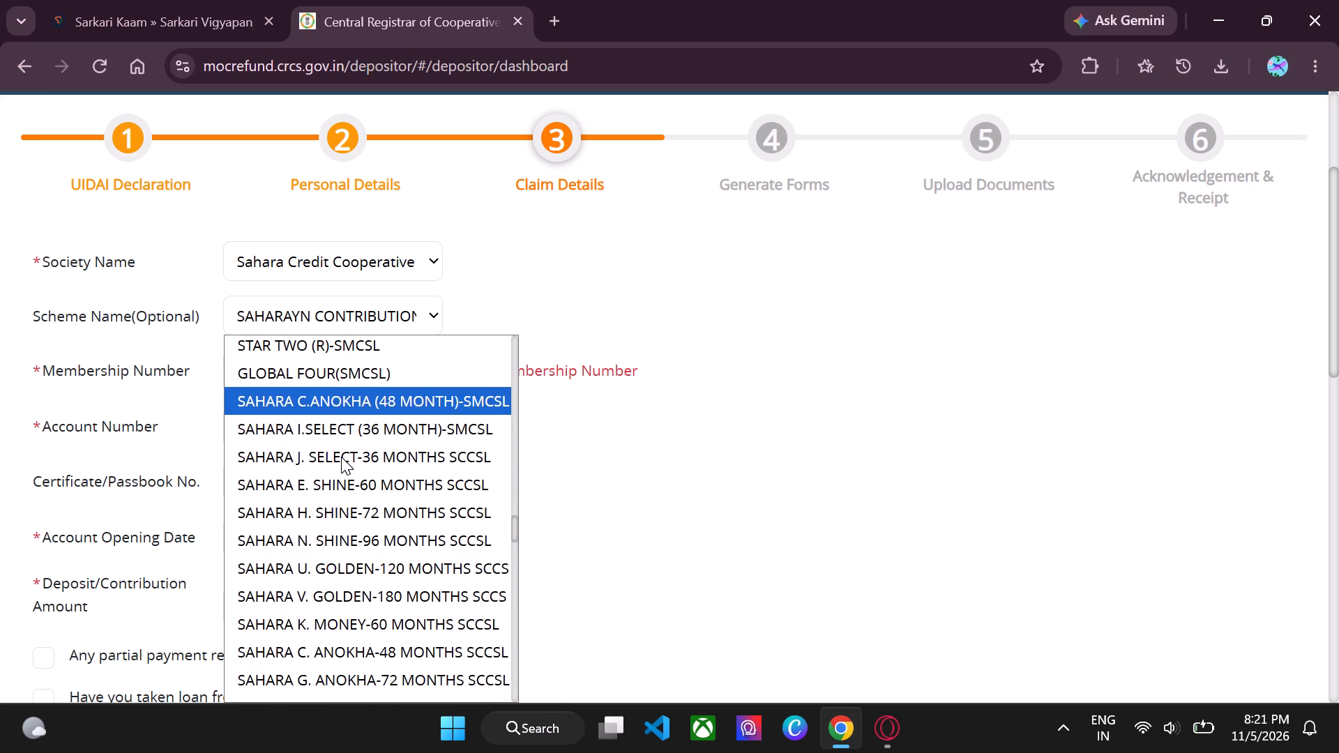
{"action": "scroll", "coordinate": [388, 501], "scroll_direction": "down", "scroll_amount": 3}
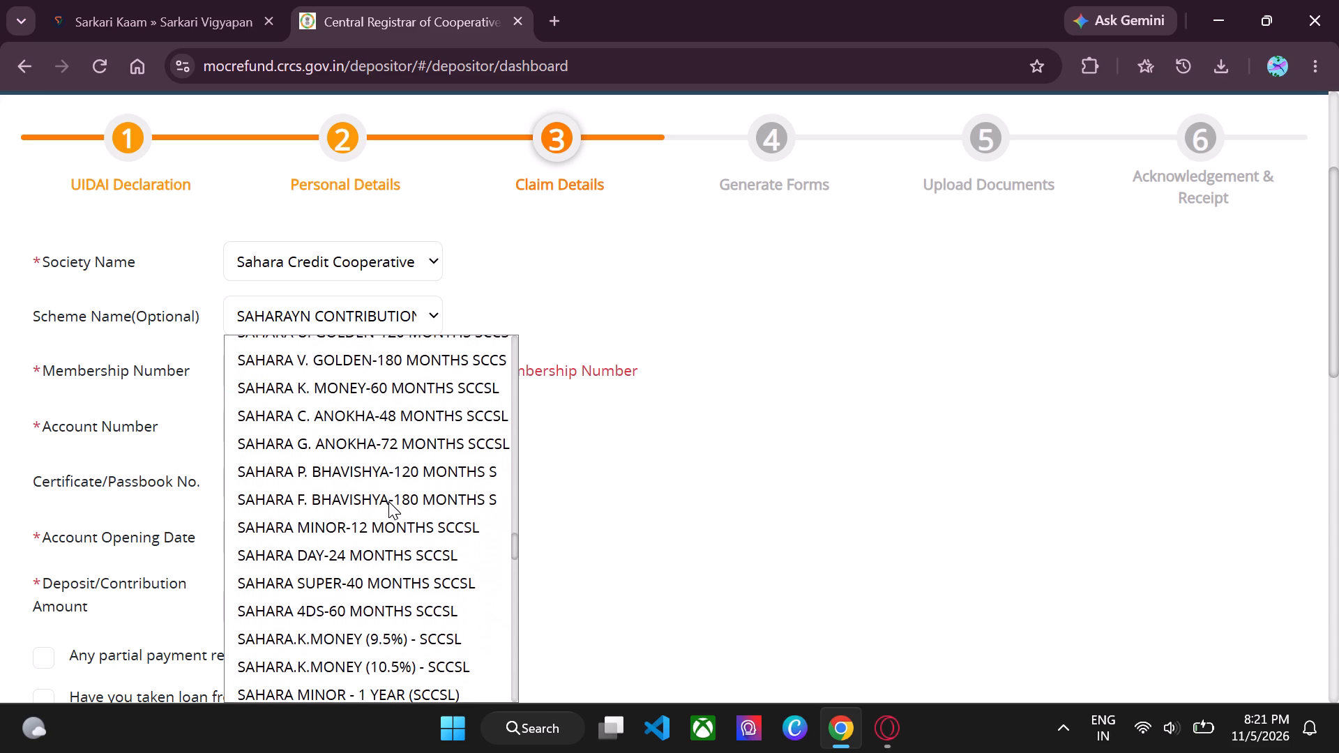
{"action": "scroll", "coordinate": [388, 501], "scroll_direction": "down", "scroll_amount": 1}
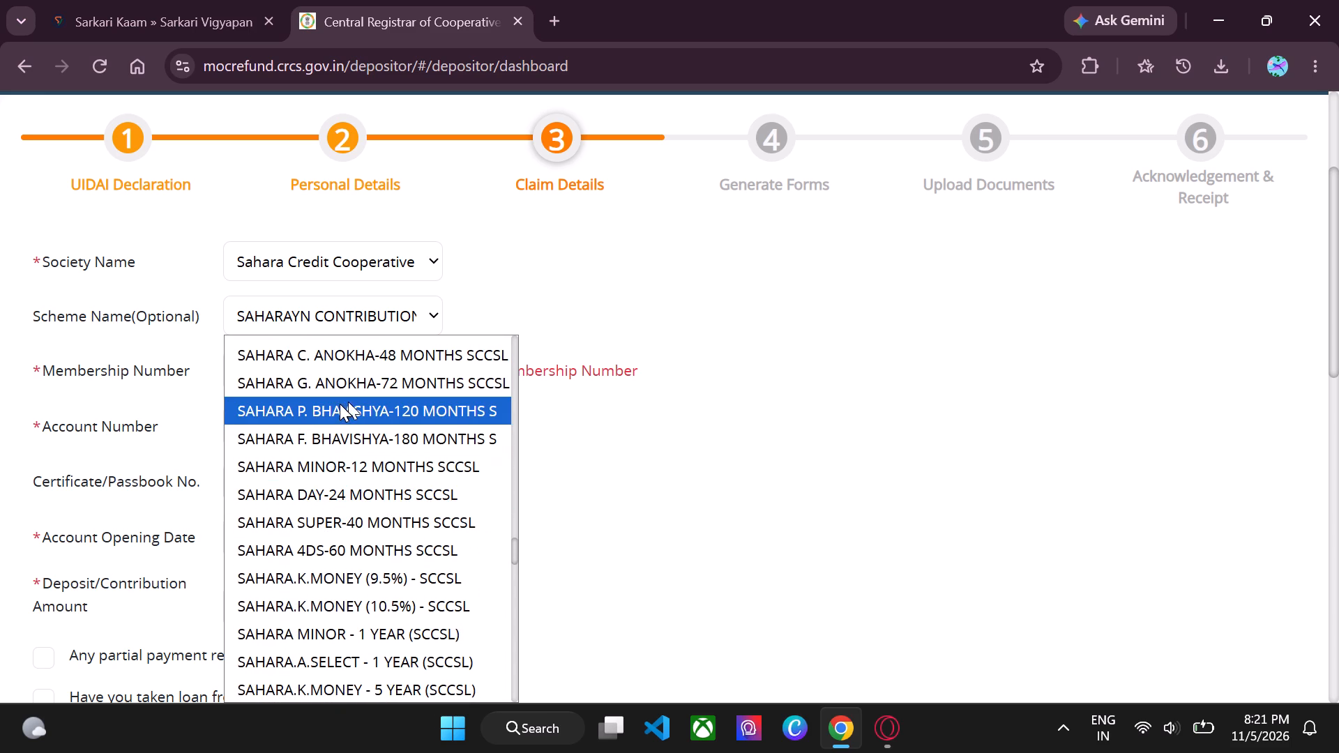
{"action": "scroll", "coordinate": [340, 404], "scroll_direction": "down", "scroll_amount": 2}
{"action": "scroll", "coordinate": [403, 496], "scroll_direction": "down", "scroll_amount": 2}
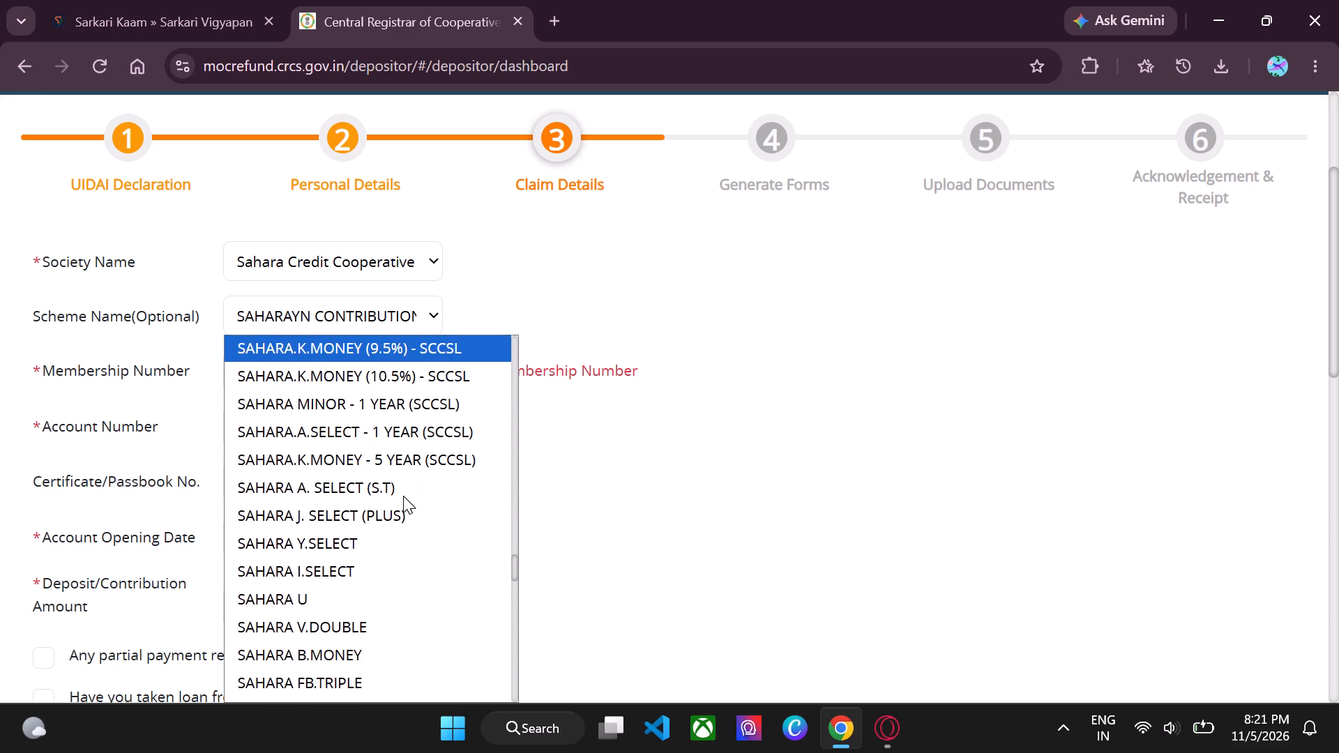
{"action": "scroll", "coordinate": [351, 545], "scroll_direction": "down", "scroll_amount": 2}
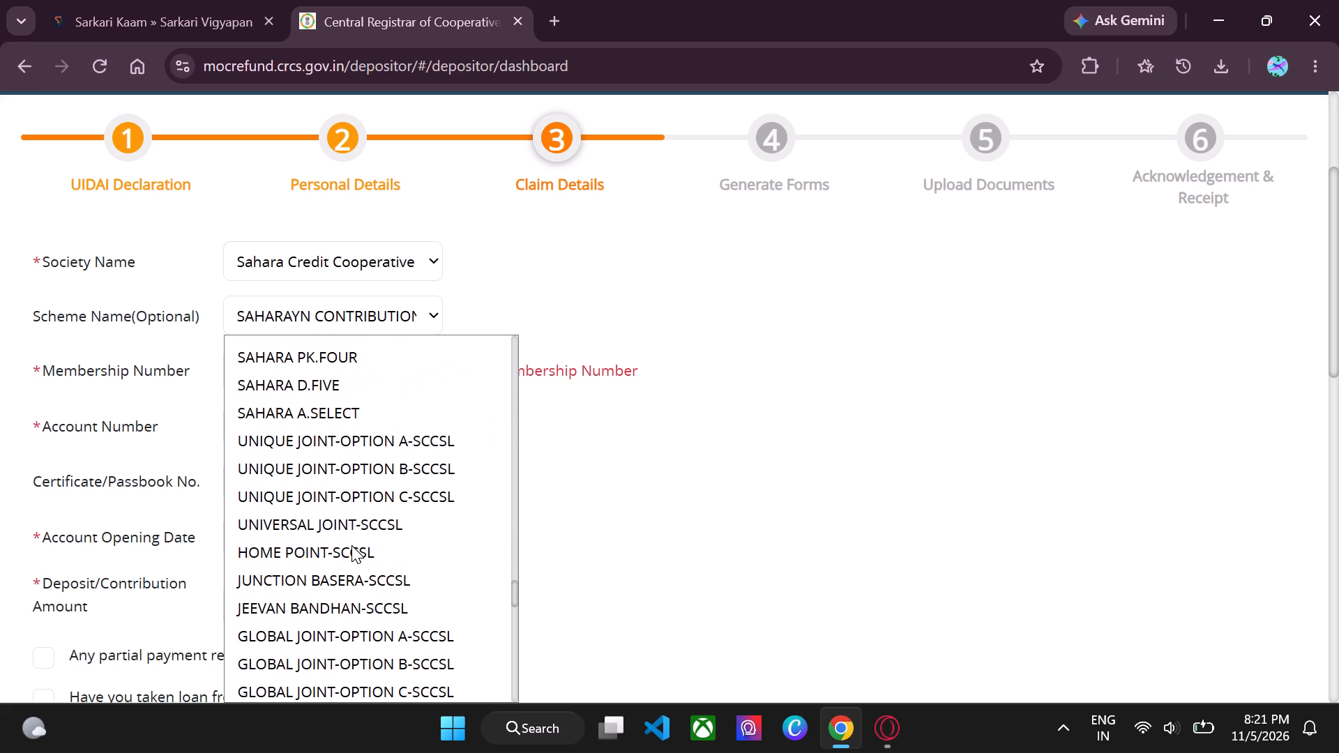
{"action": "scroll", "coordinate": [351, 545], "scroll_direction": "down", "scroll_amount": 3}
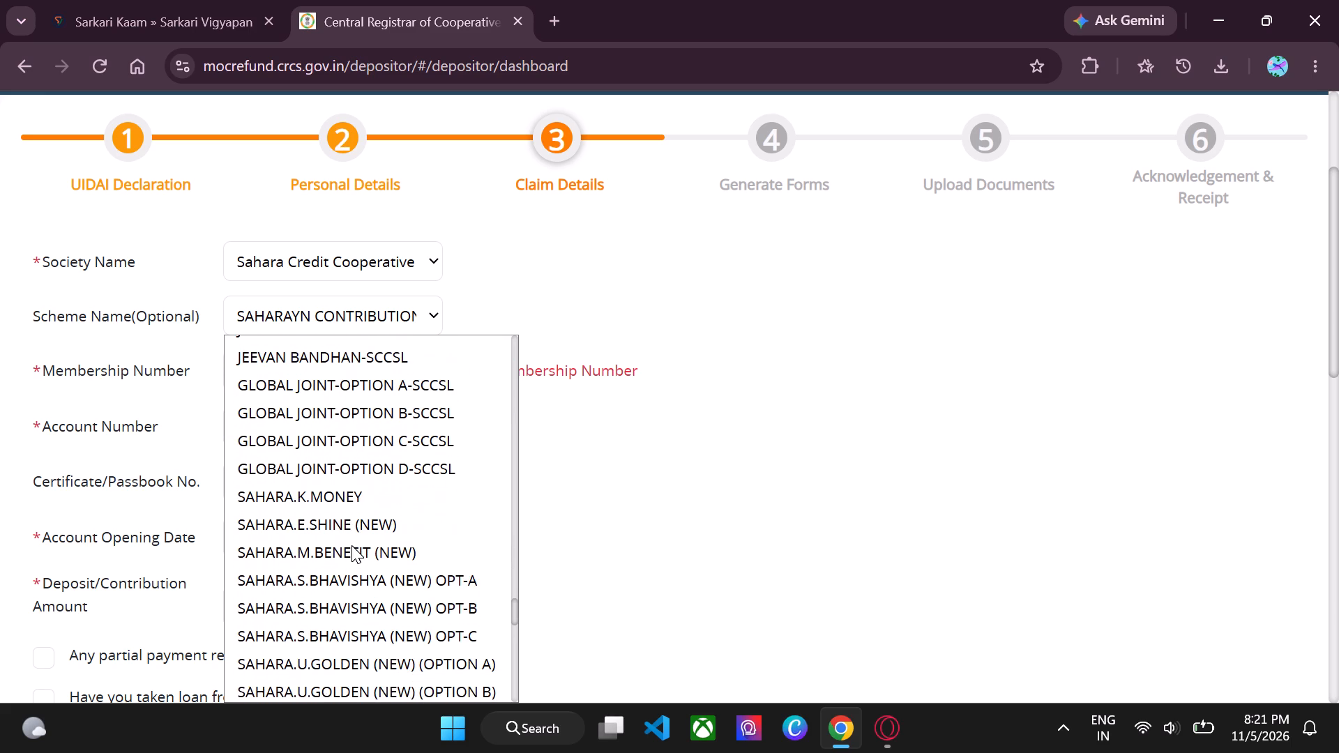
{"action": "scroll", "coordinate": [351, 545], "scroll_direction": "down", "scroll_amount": 4}
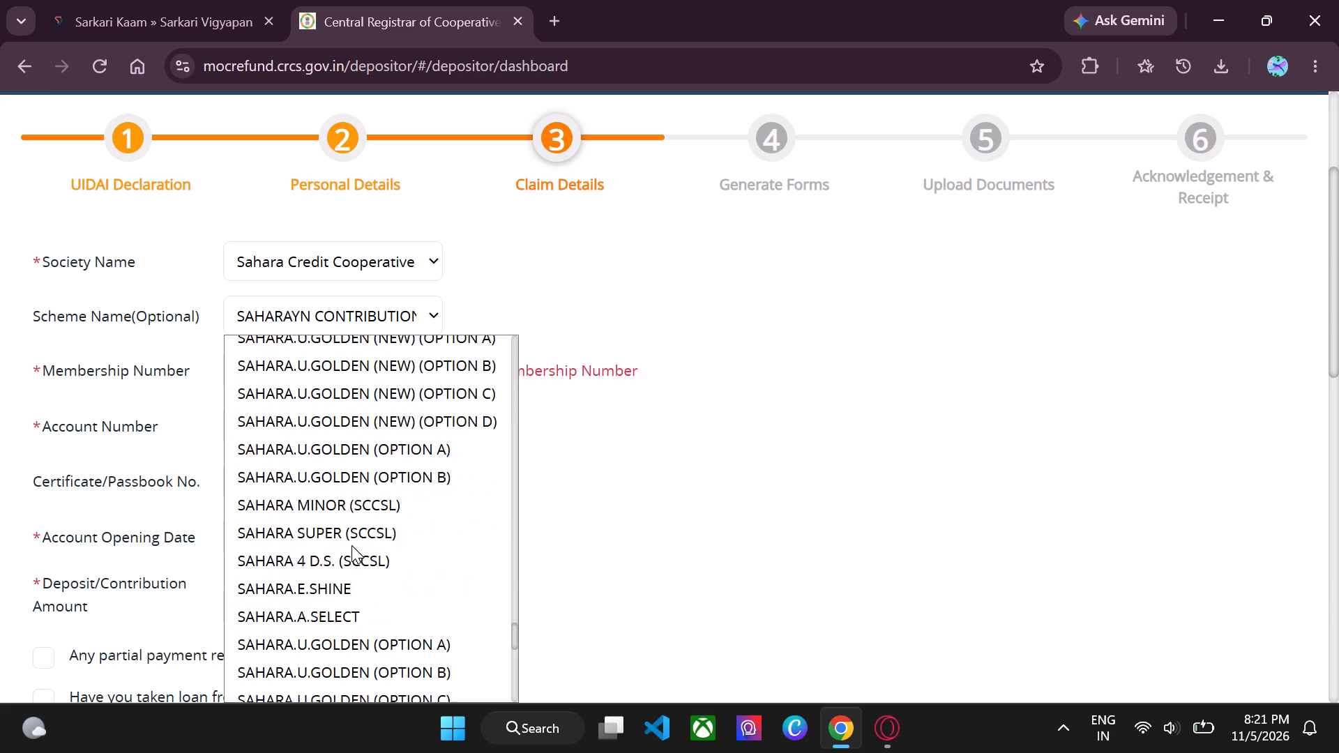
{"action": "scroll", "coordinate": [351, 545], "scroll_direction": "down", "scroll_amount": 3}
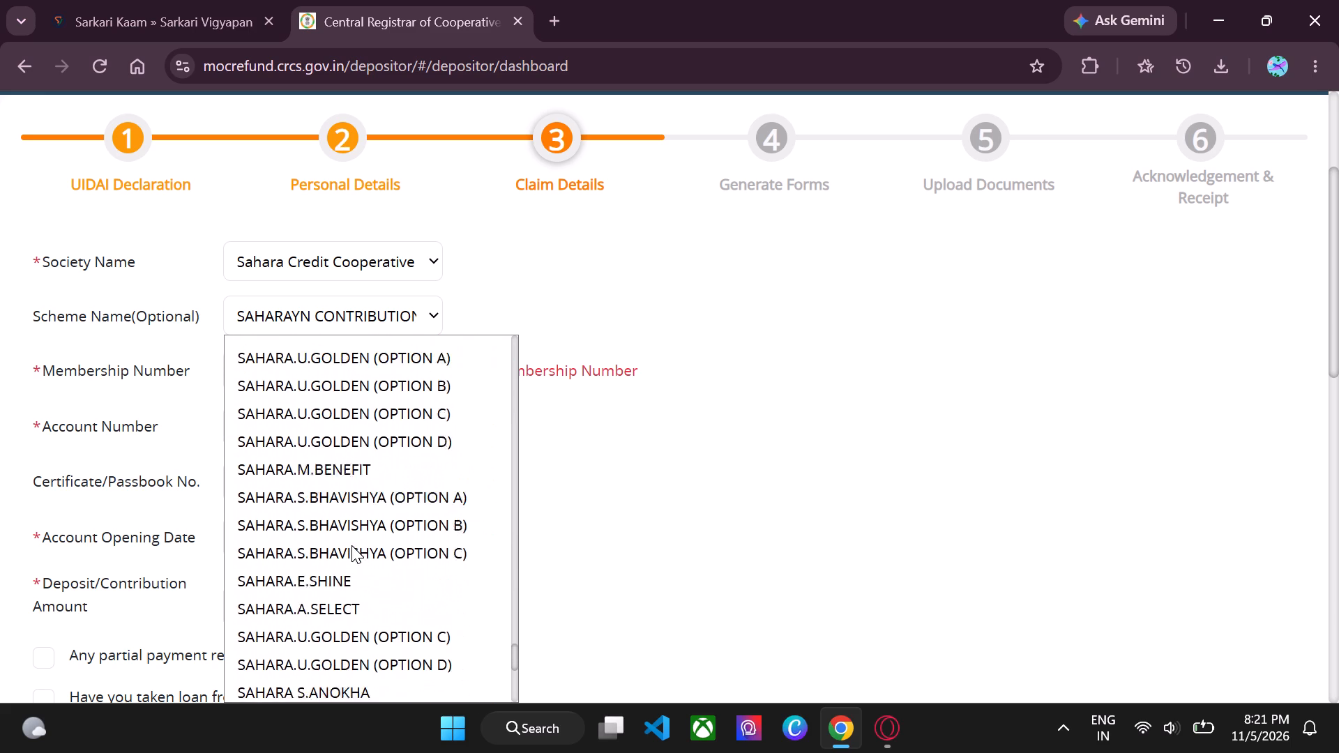
{"action": "scroll", "coordinate": [351, 545], "scroll_direction": "down", "scroll_amount": 3}
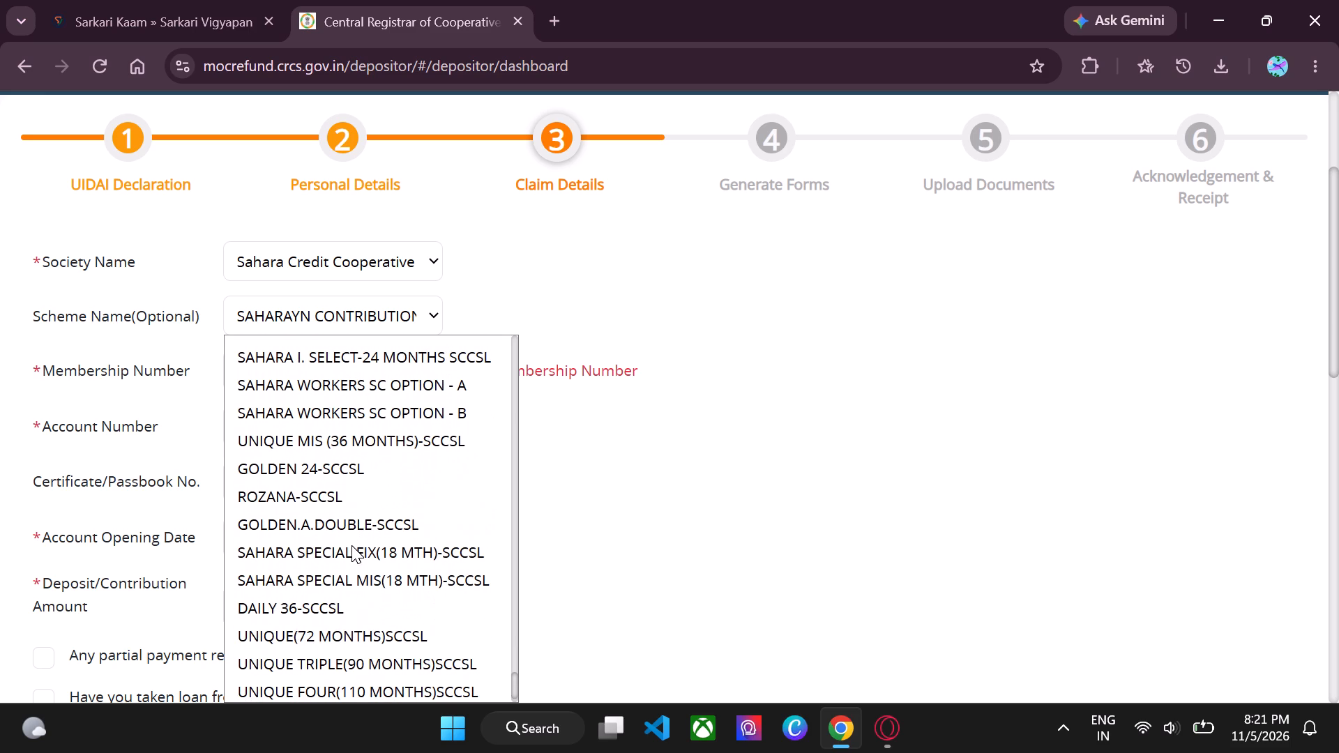
{"action": "scroll", "coordinate": [351, 545], "scroll_direction": "down", "scroll_amount": 2}
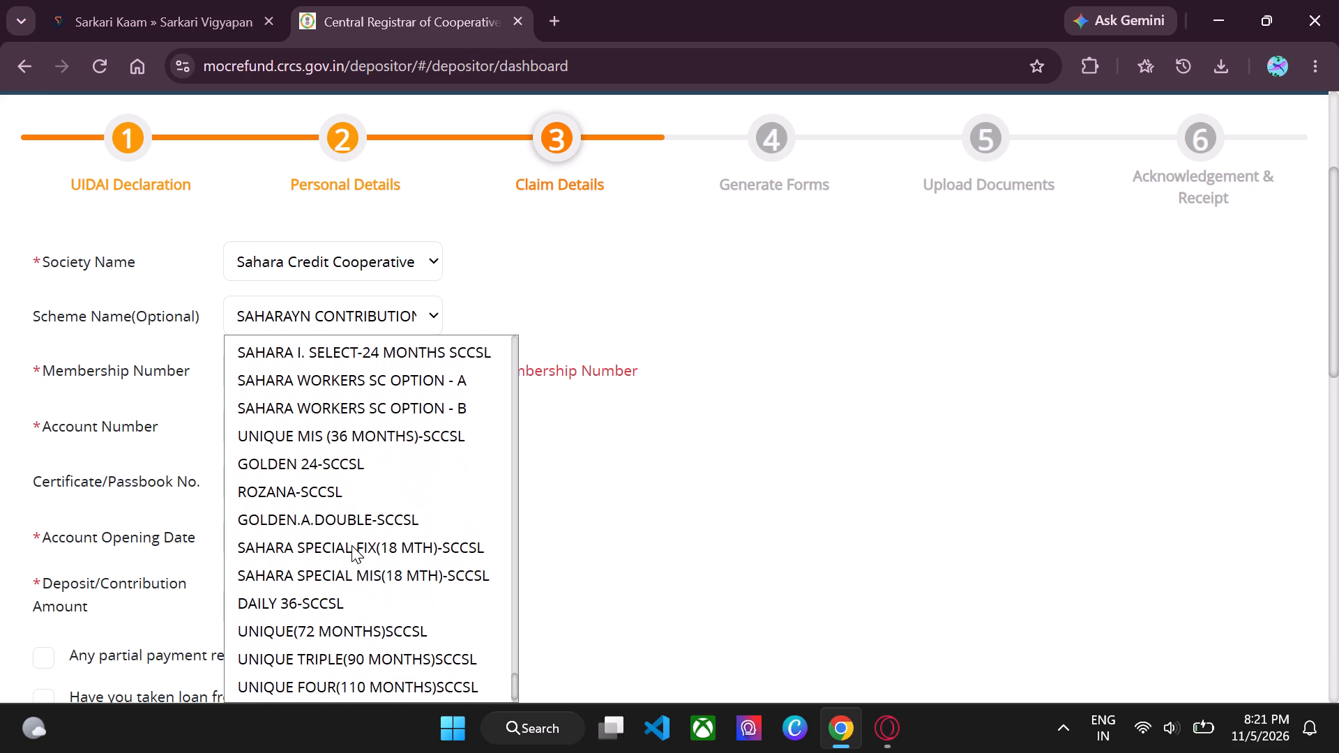
Search the scheme names for Sahara and "bhavana" entries, changing the optional scheme name to BHAVISHYA FD (18 MONTHS)-HICCSL.
{"action": "scroll", "coordinate": [351, 545], "scroll_direction": "down", "scroll_amount": 1}
{"action": "scroll", "coordinate": [688, 439], "scroll_direction": "down", "scroll_amount": 1}
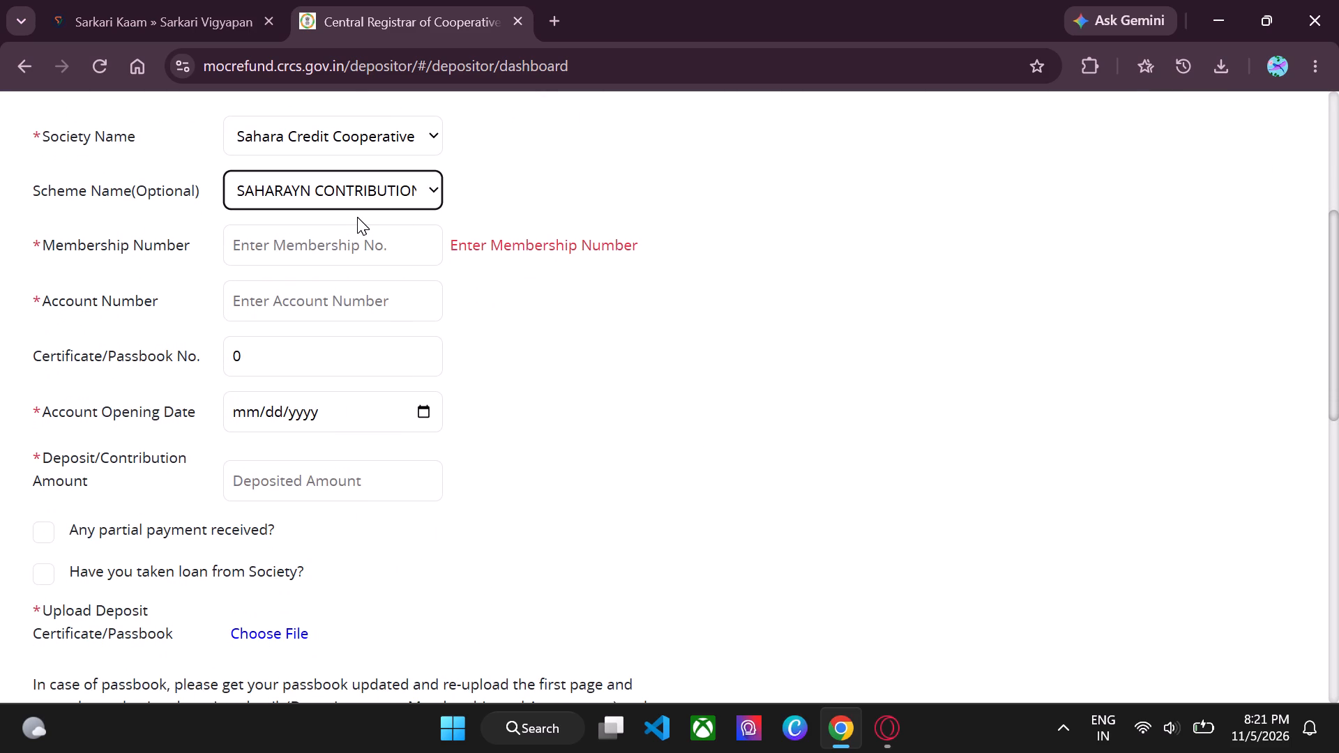
{"action": "left_click", "coordinate": [386, 192]}
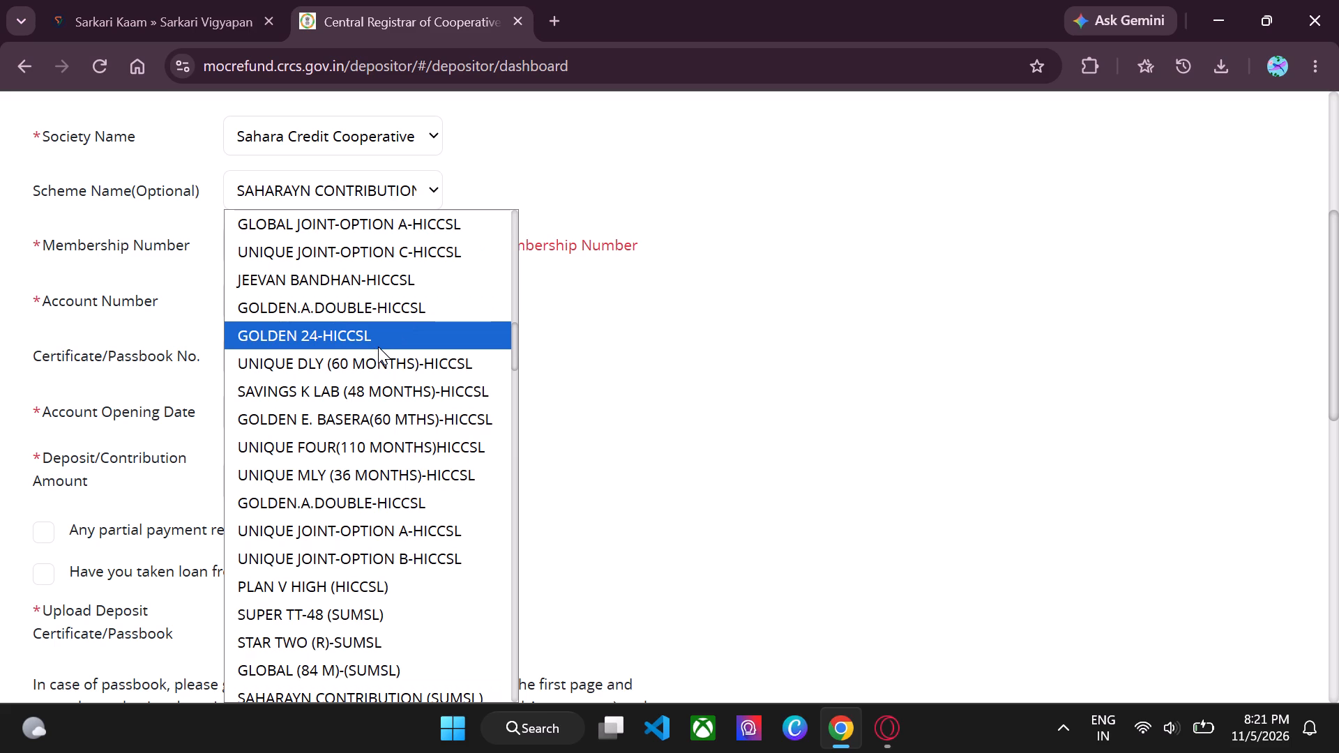
{"action": "scroll", "coordinate": [378, 347], "scroll_direction": "up", "scroll_amount": 14}
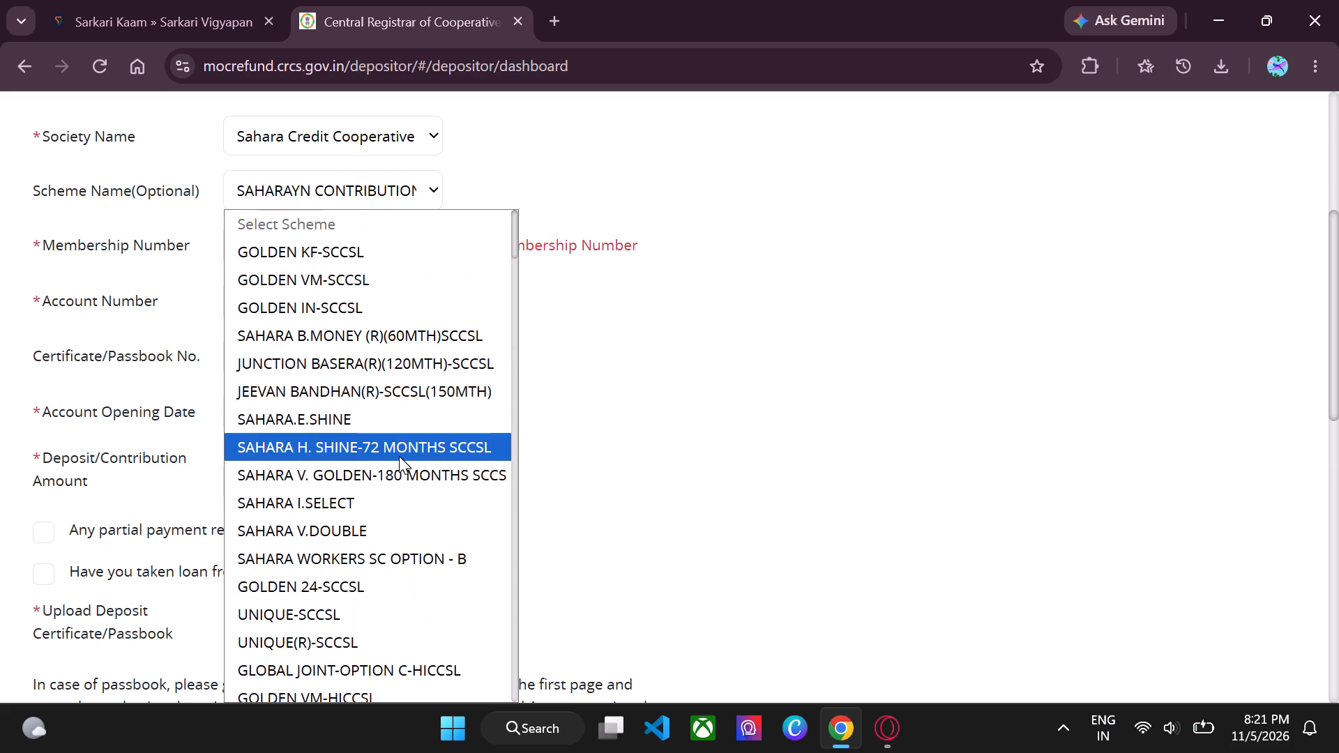
{"action": "scroll", "coordinate": [399, 456], "scroll_direction": "down", "scroll_amount": 1}
{"action": "key", "text": "s"}
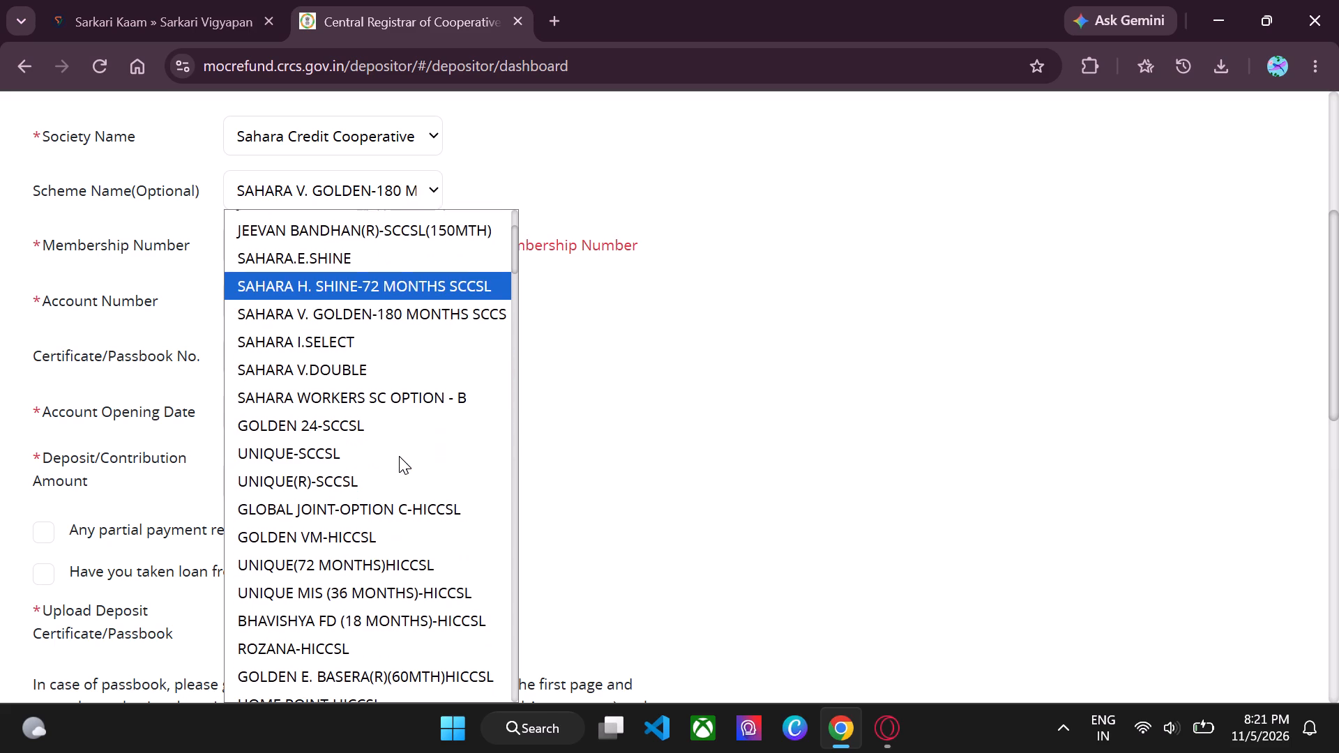
{"action": "type", "text": "ahara ibdia v"}
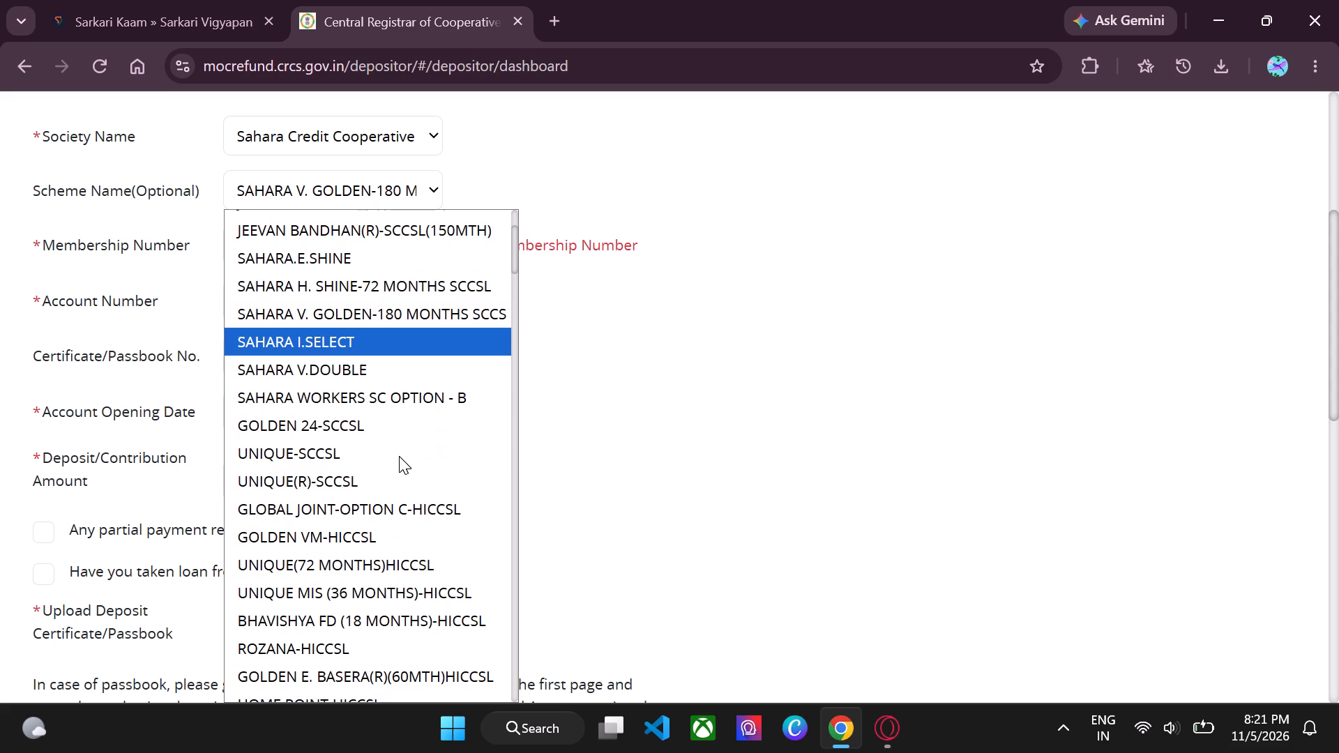
{"action": "key", "text": "BackSpace"}
{"action": "type", "text": "bha"}
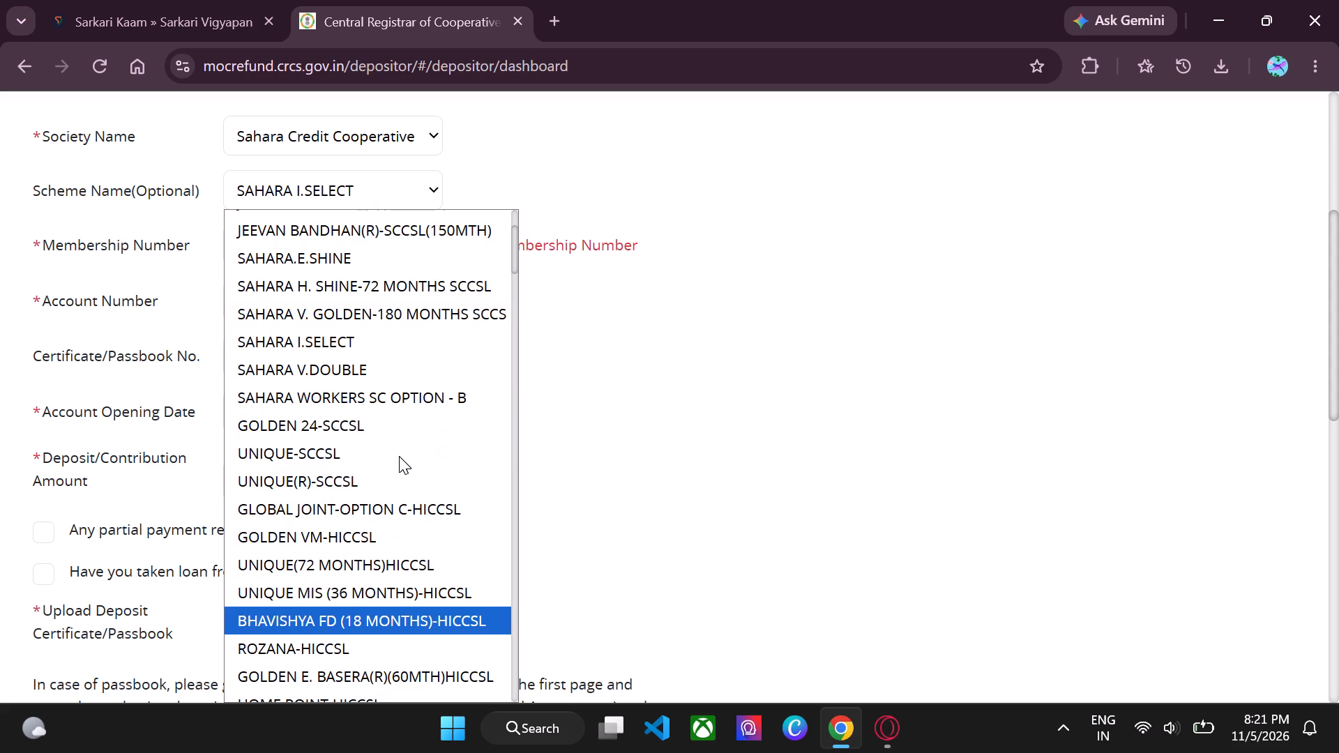
{"action": "type", "text": "vana"}
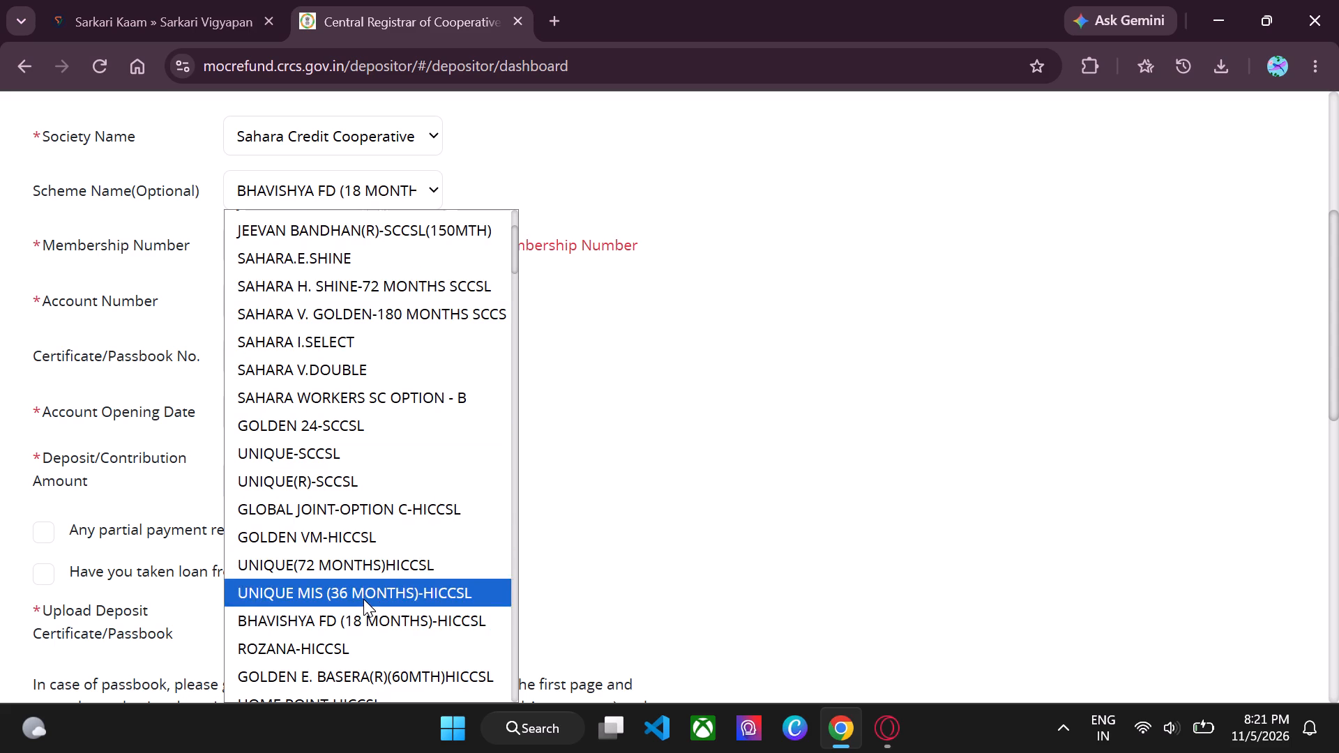
{"action": "scroll", "coordinate": [363, 599], "scroll_direction": "down", "scroll_amount": 1}
{"action": "scroll", "coordinate": [378, 499], "scroll_direction": "up", "scroll_amount": 9}
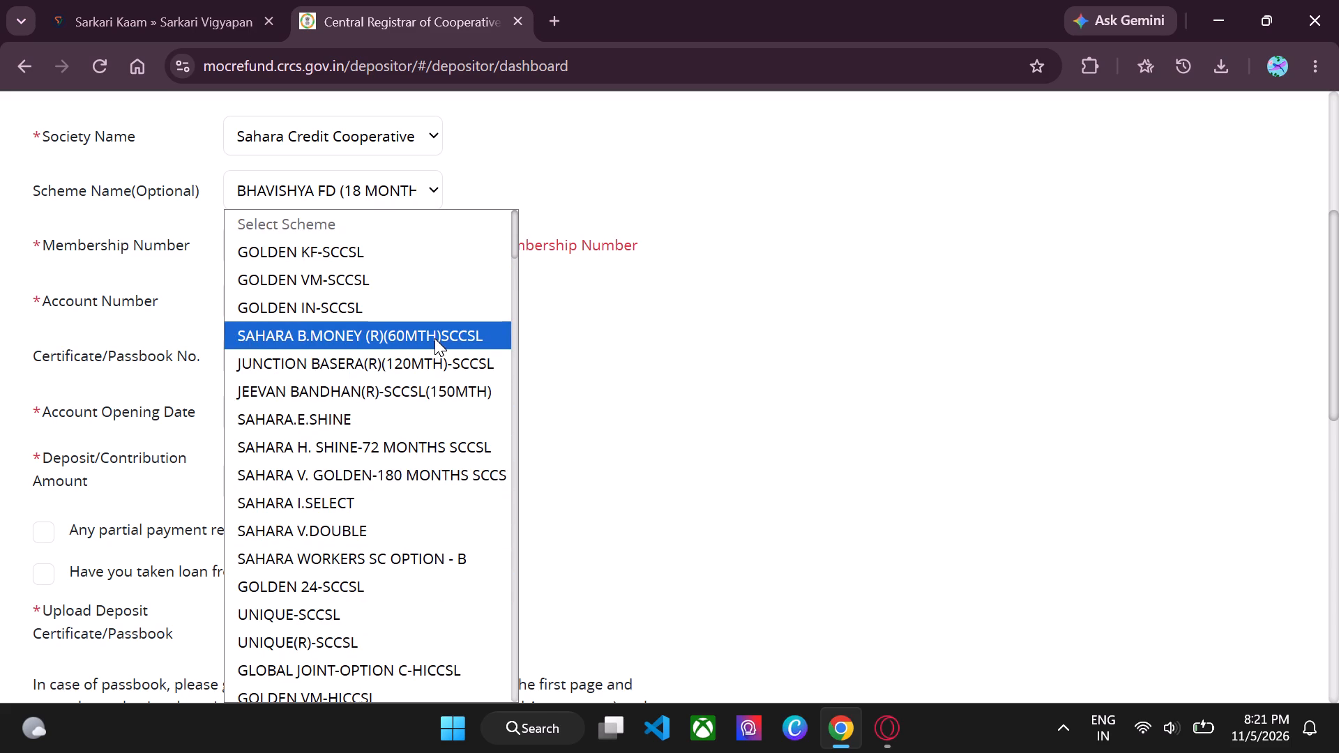
Open a new browser tab alongside the refund claim form.
{"action": "left_click", "coordinate": [558, 15]}
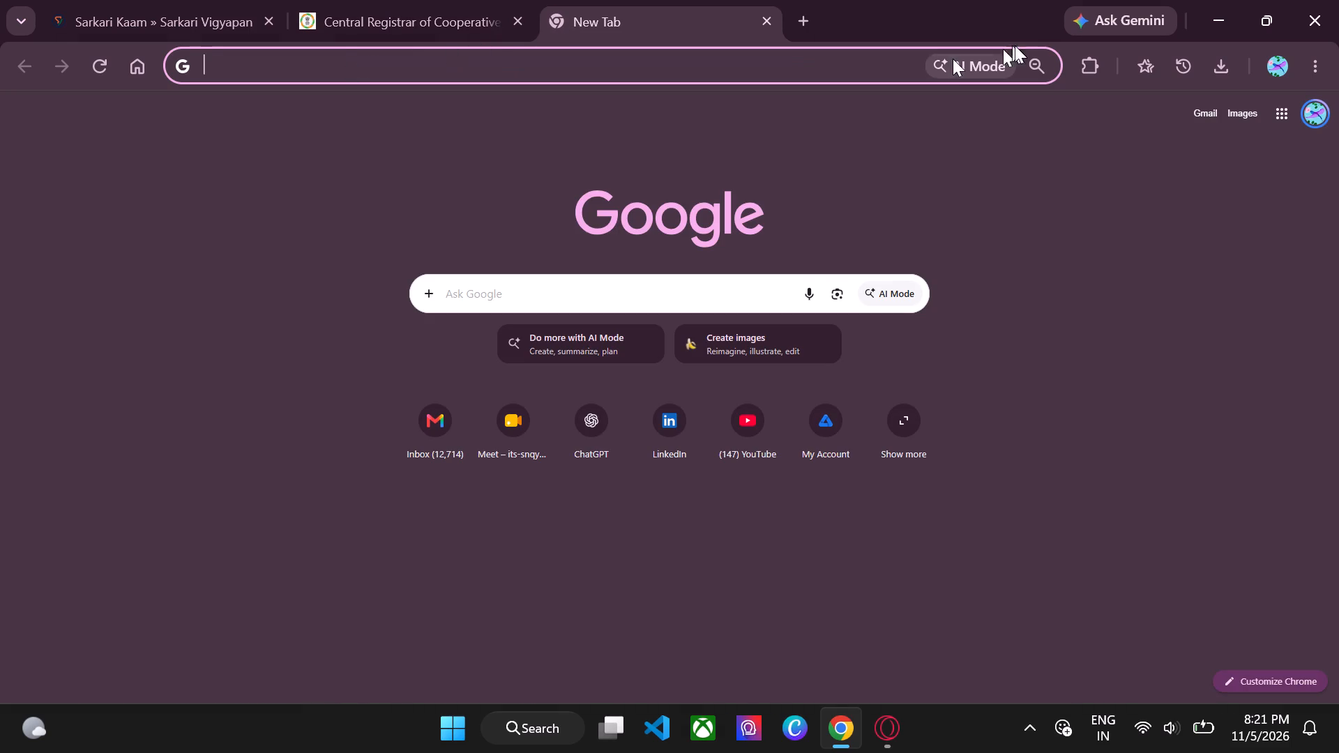
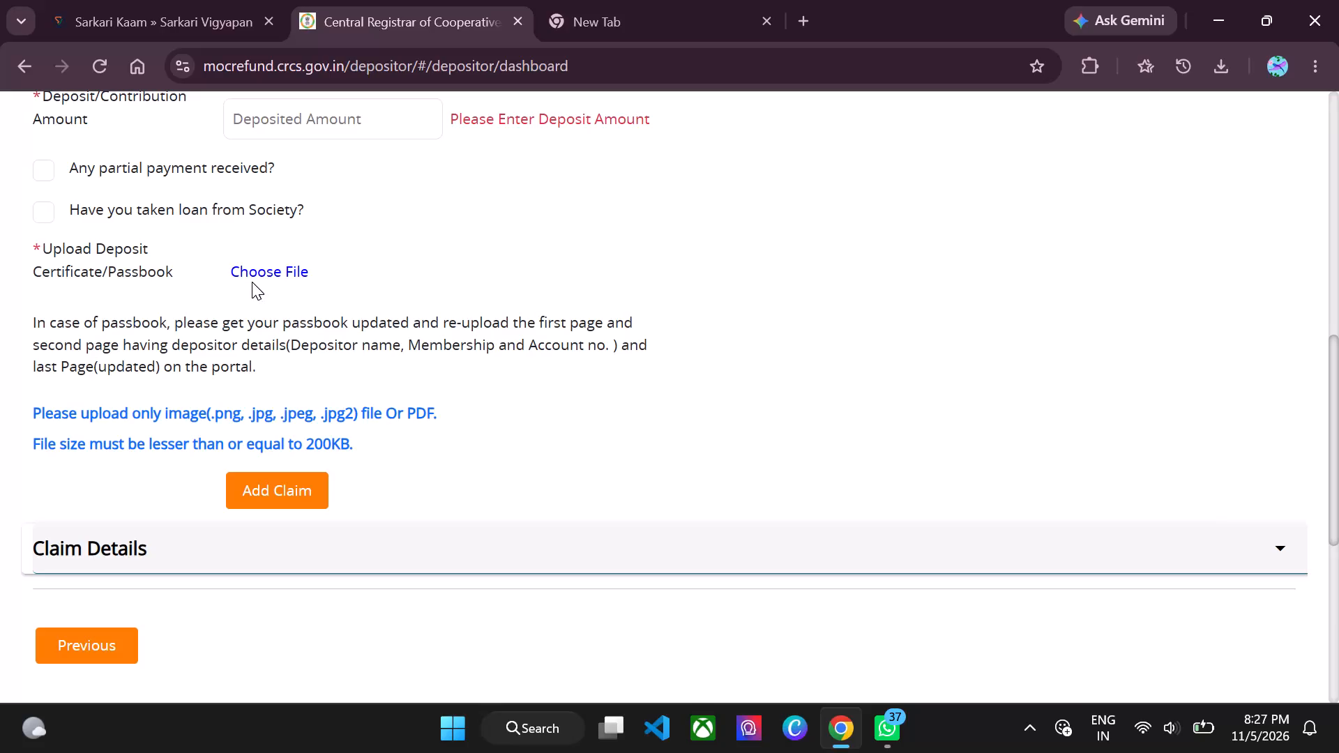
Attach the downloaded image "WhatsApp Image 2026-11-05 at 20.26.49" as the claim's deposit certificate.
{"action": "left_click", "coordinate": [343, 198]}
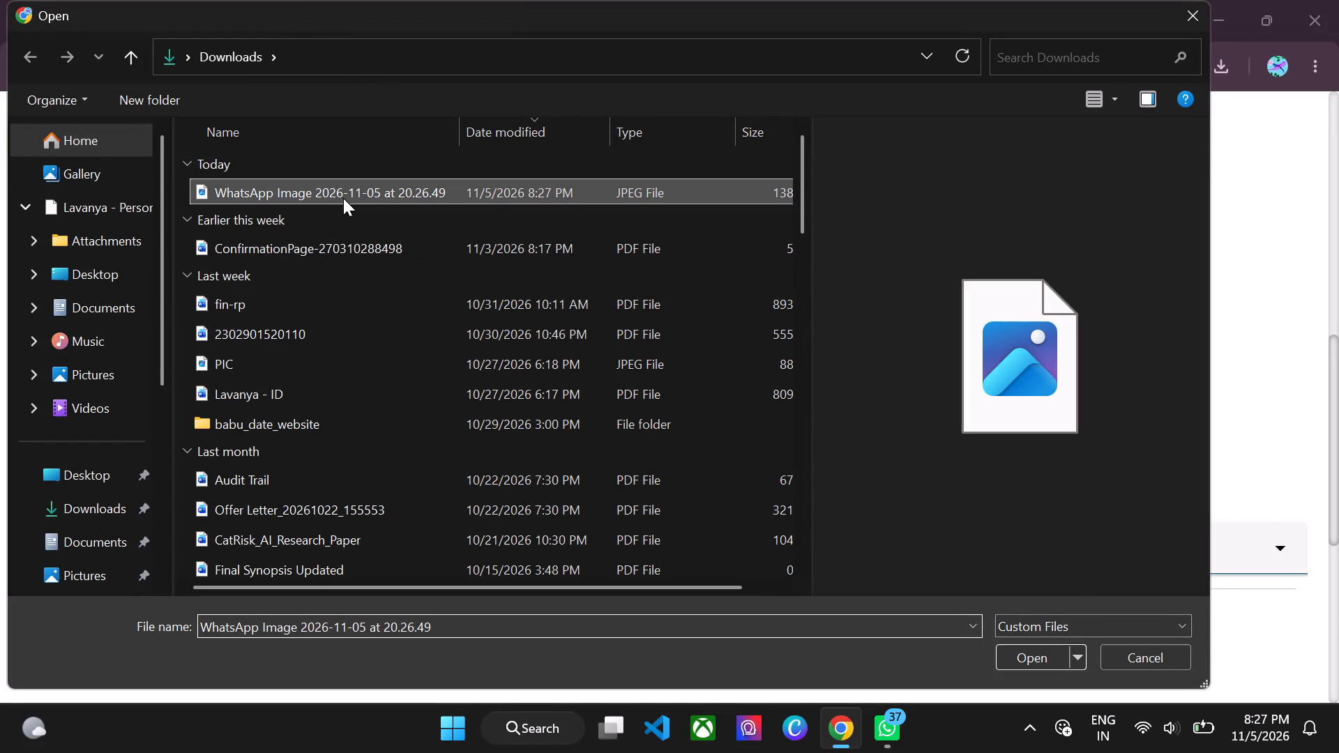
{"action": "double_click", "coordinate": [343, 198]}
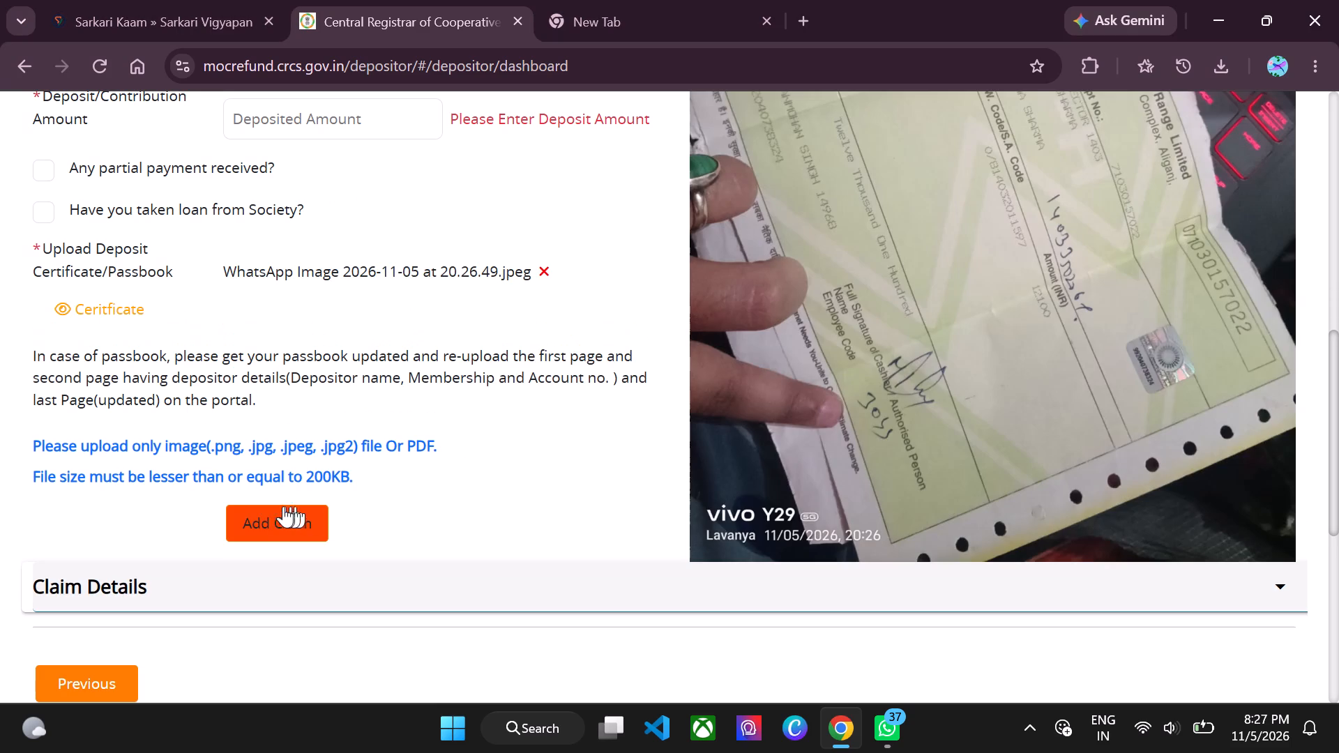
Set the deposit/contribution amount to 12100 and try to add the claim.
{"action": "left_click", "coordinate": [259, 508]}
{"action": "scroll", "coordinate": [437, 212], "scroll_direction": "up", "scroll_amount": 1}
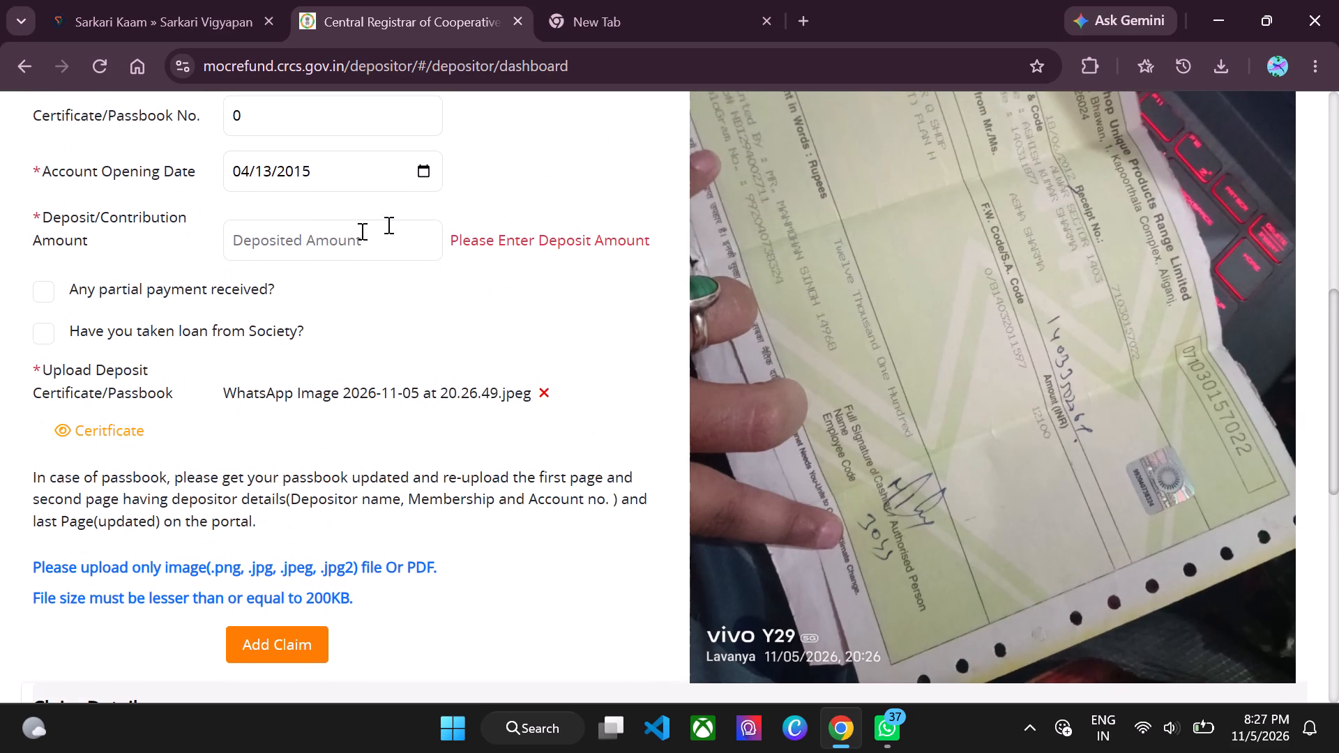
{"action": "left_click", "coordinate": [266, 234]}
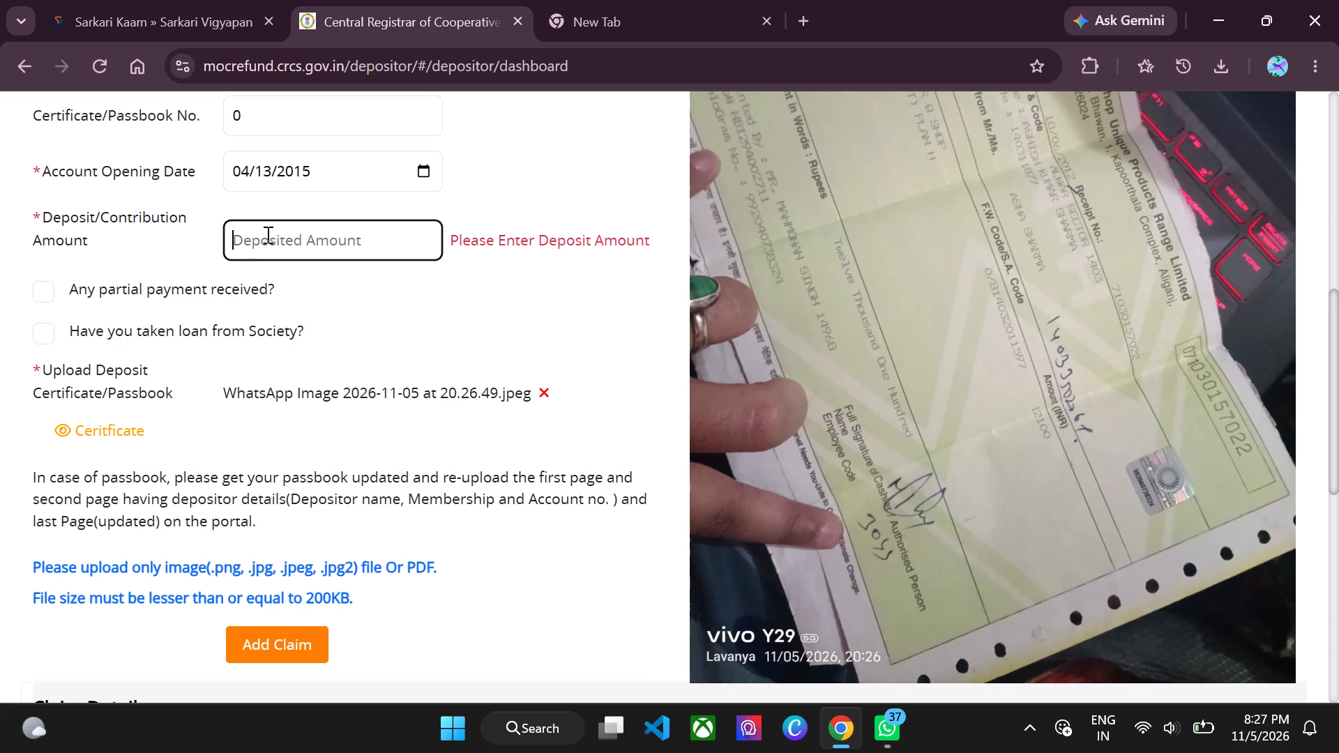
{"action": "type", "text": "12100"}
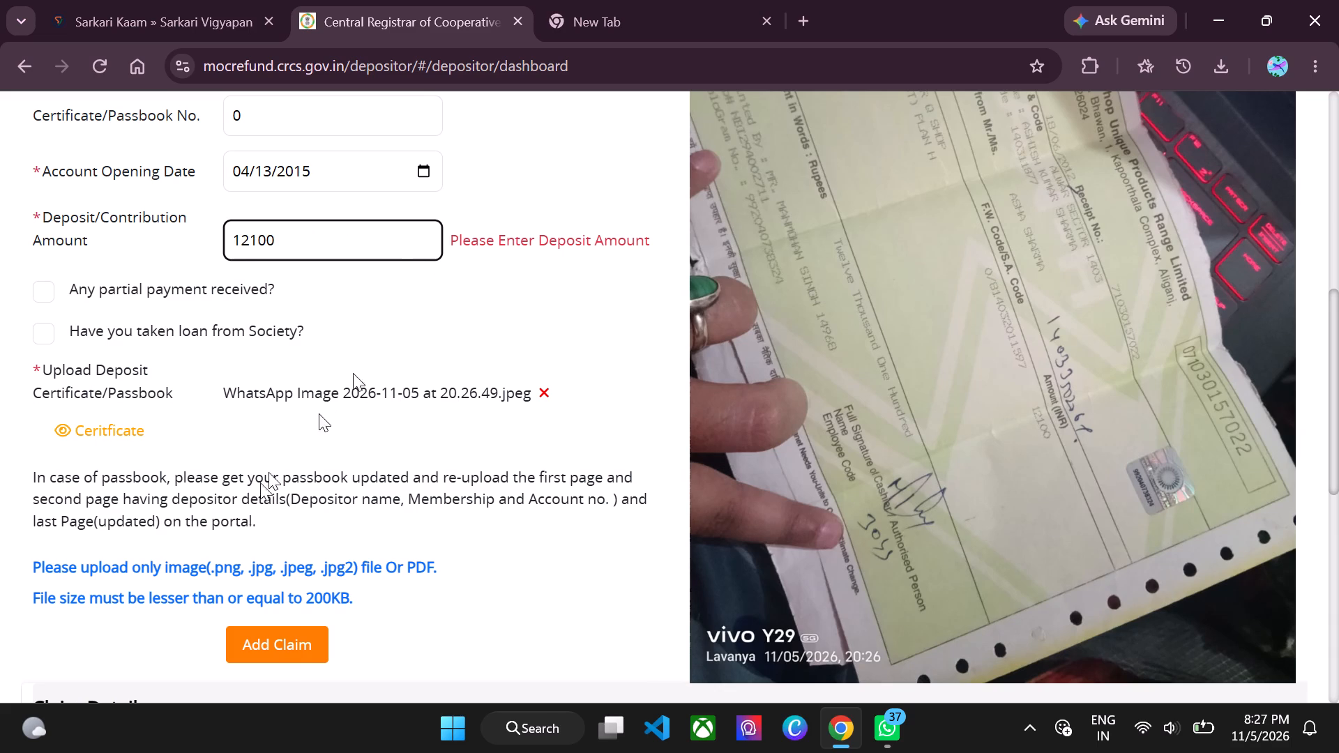
{"action": "left_click", "coordinate": [282, 649]}
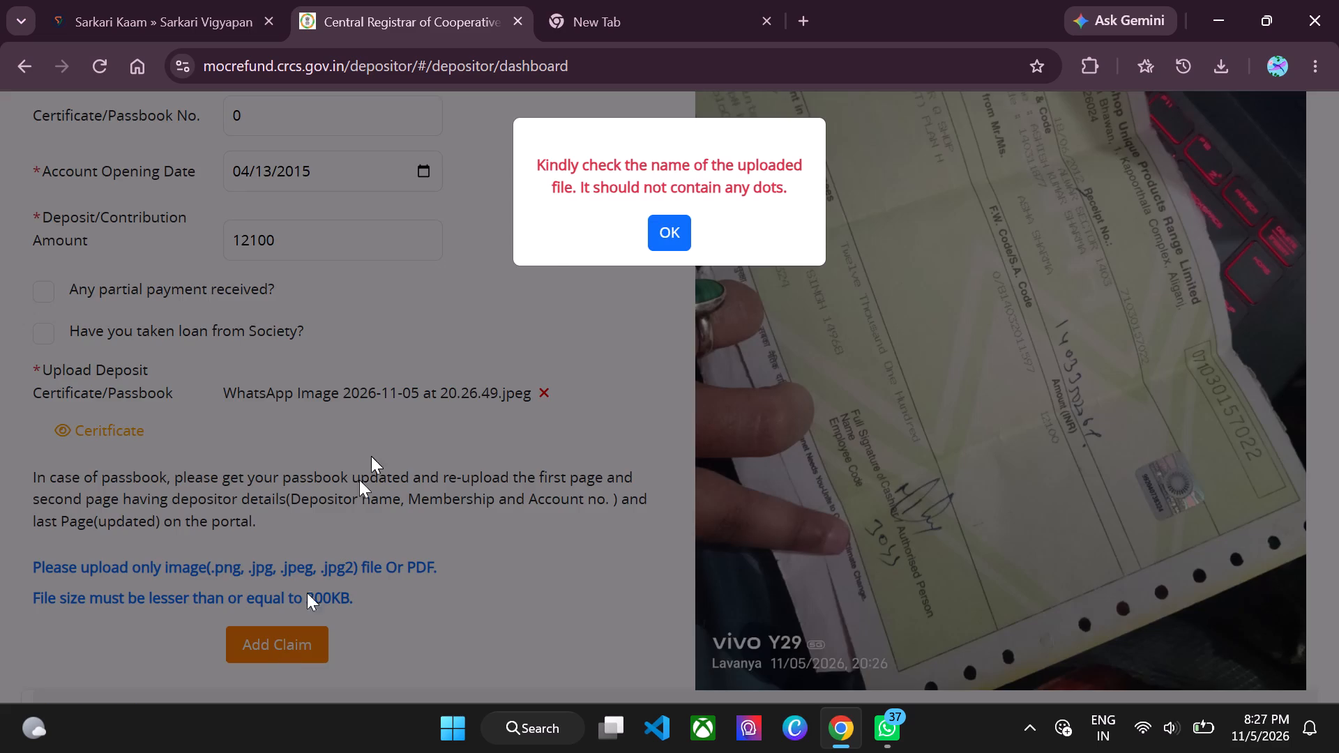
{"action": "left_click", "coordinate": [674, 225]}
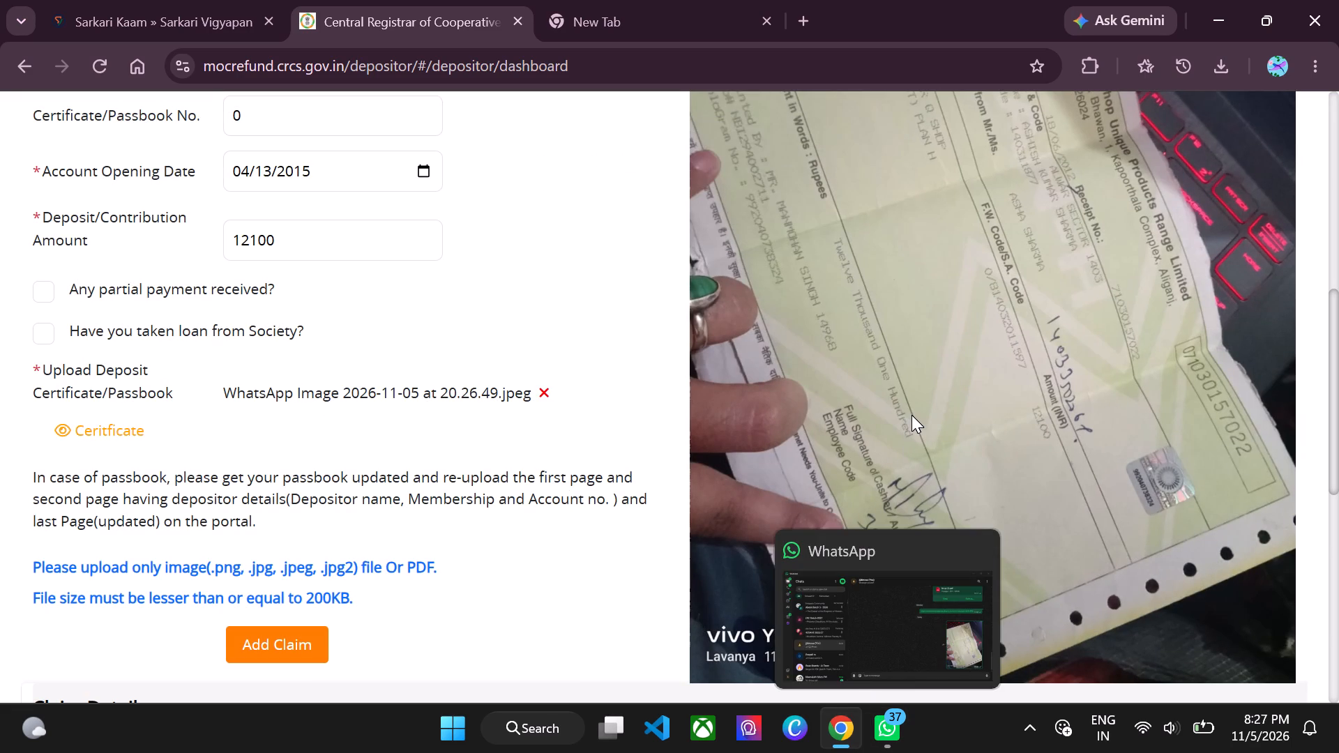
Search the computer for the USER folder using "us".
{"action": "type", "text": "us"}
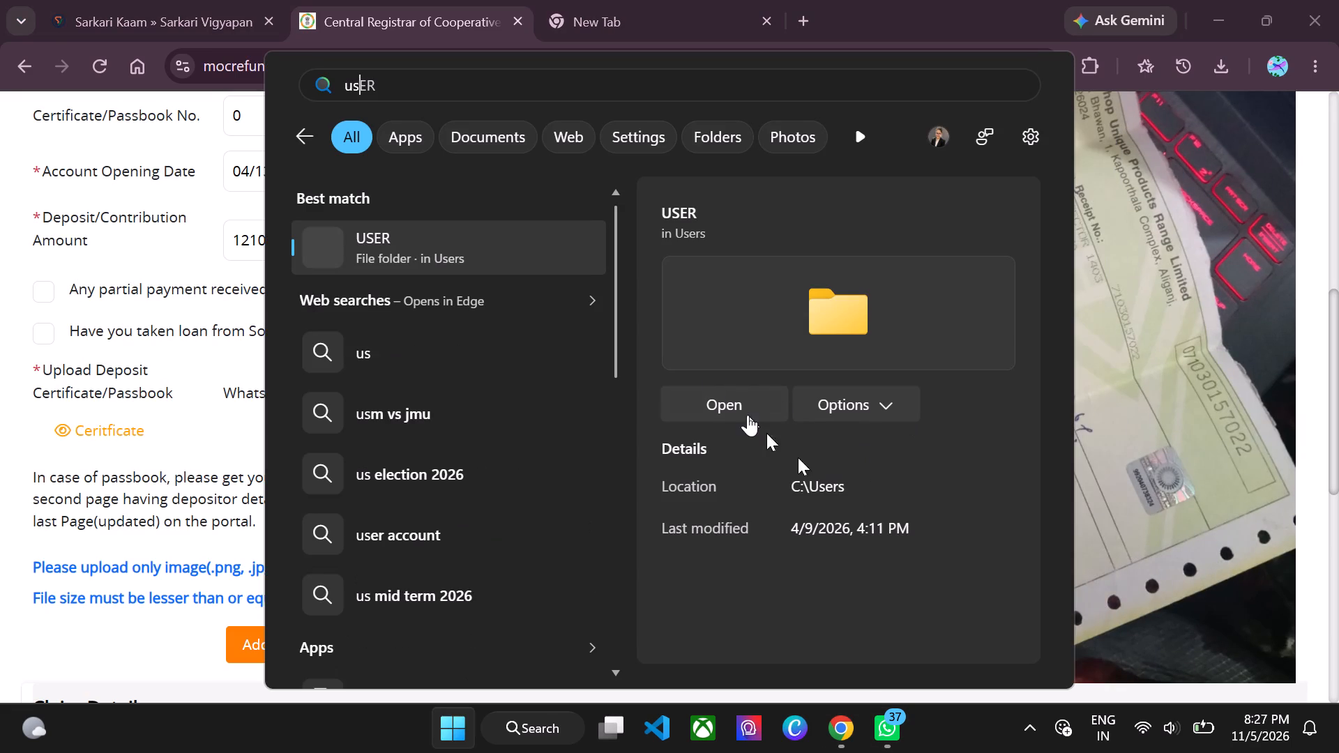
In File Explorer, rename the WhatsApp Image 2026-11-05 at 20.26.49 file in the Downloads folder as pic1.
{"action": "left_click", "coordinate": [485, 259]}
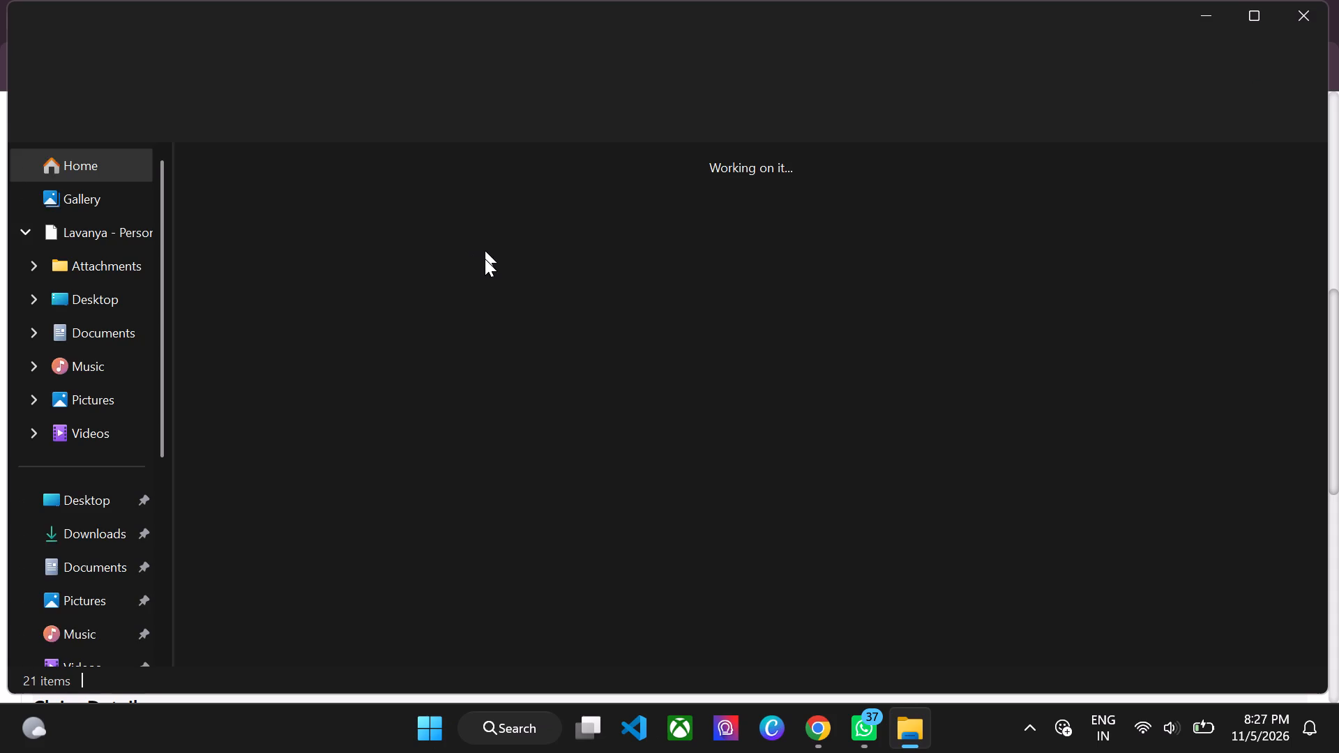
{"action": "double_click", "coordinate": [127, 302]}
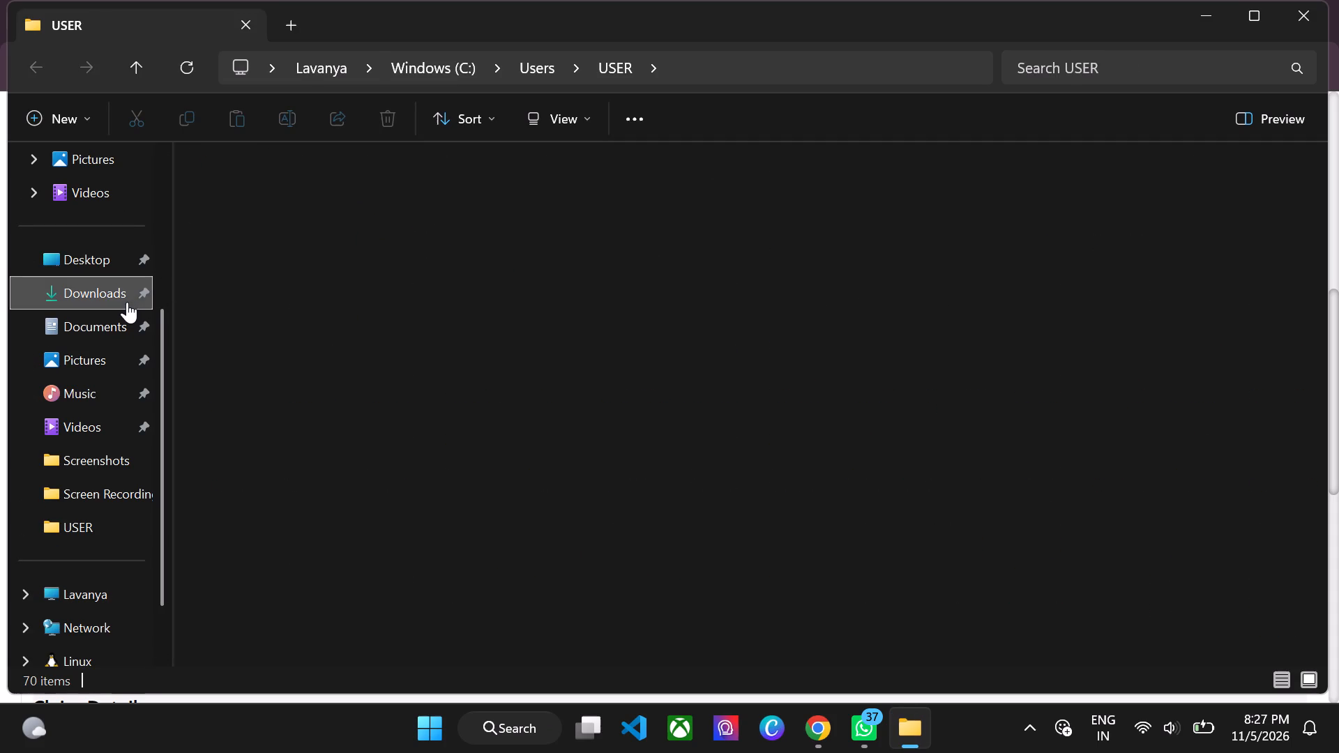
{"action": "left_click", "coordinate": [313, 223]}
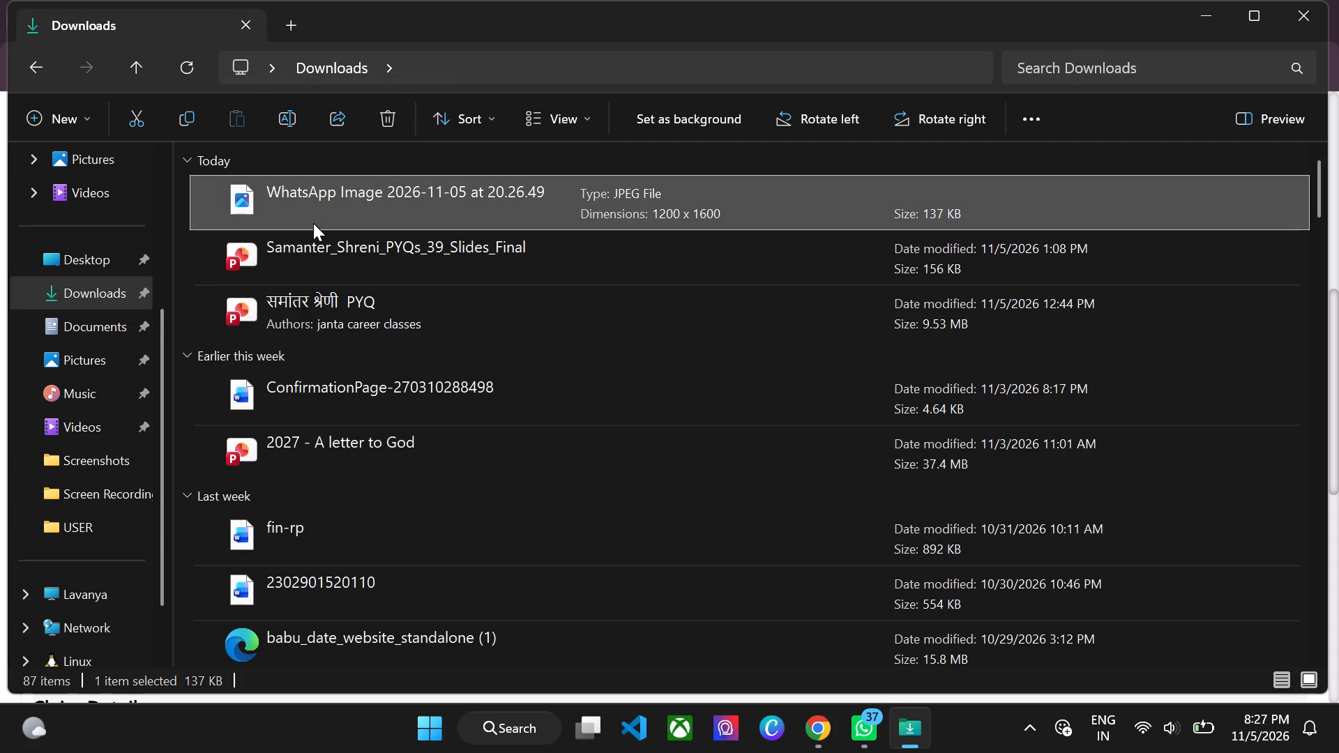
{"action": "left_click", "coordinate": [278, 118]}
{"action": "key", "text": "BackSpace"}
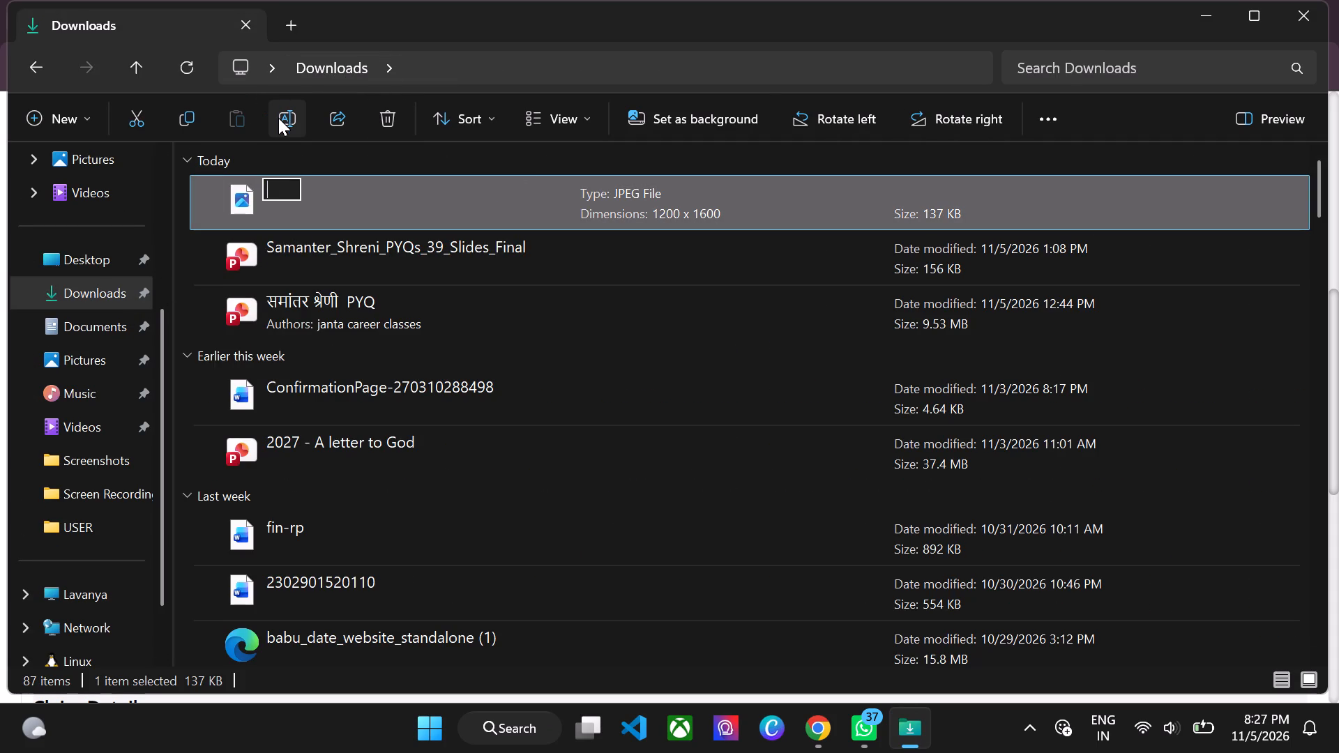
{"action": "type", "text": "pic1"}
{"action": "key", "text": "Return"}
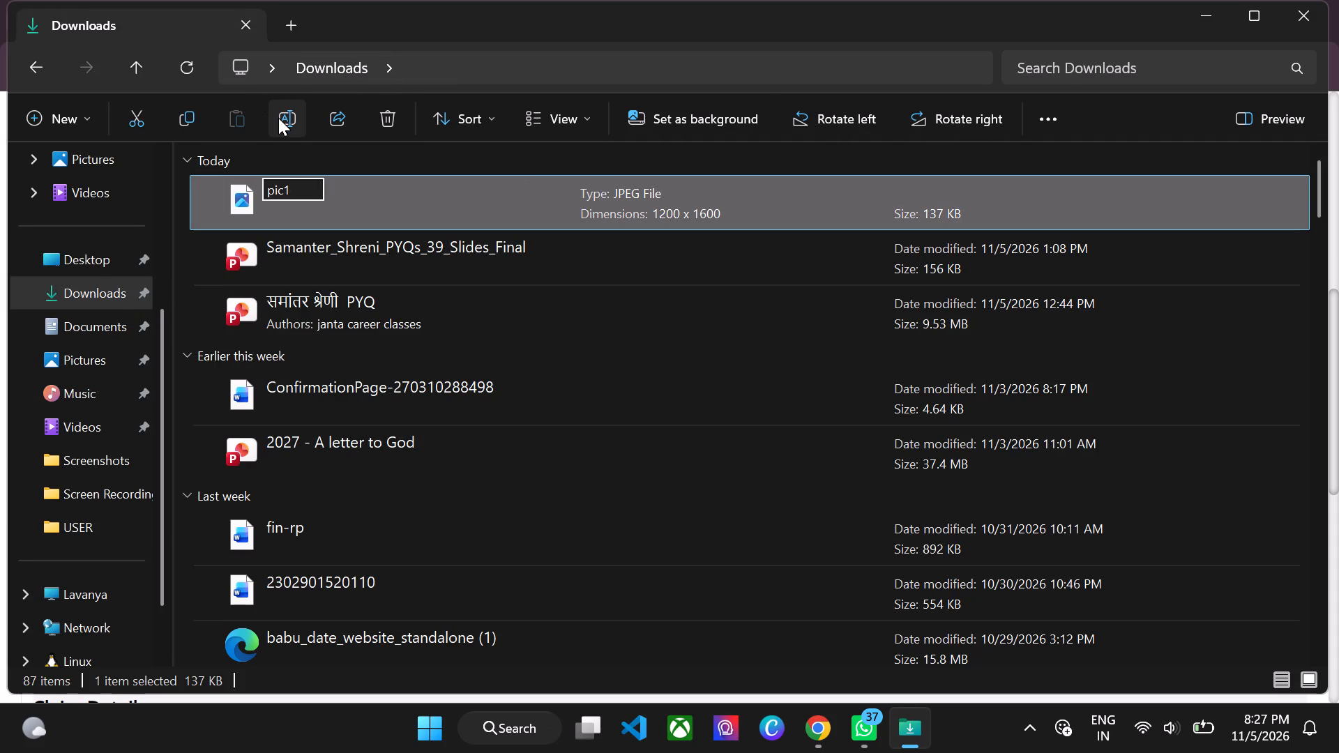
Back in Chrome, remove the uploaded deposit certificate image and upload the renamed pic1 image in its place.
{"action": "left_click", "coordinate": [819, 746]}
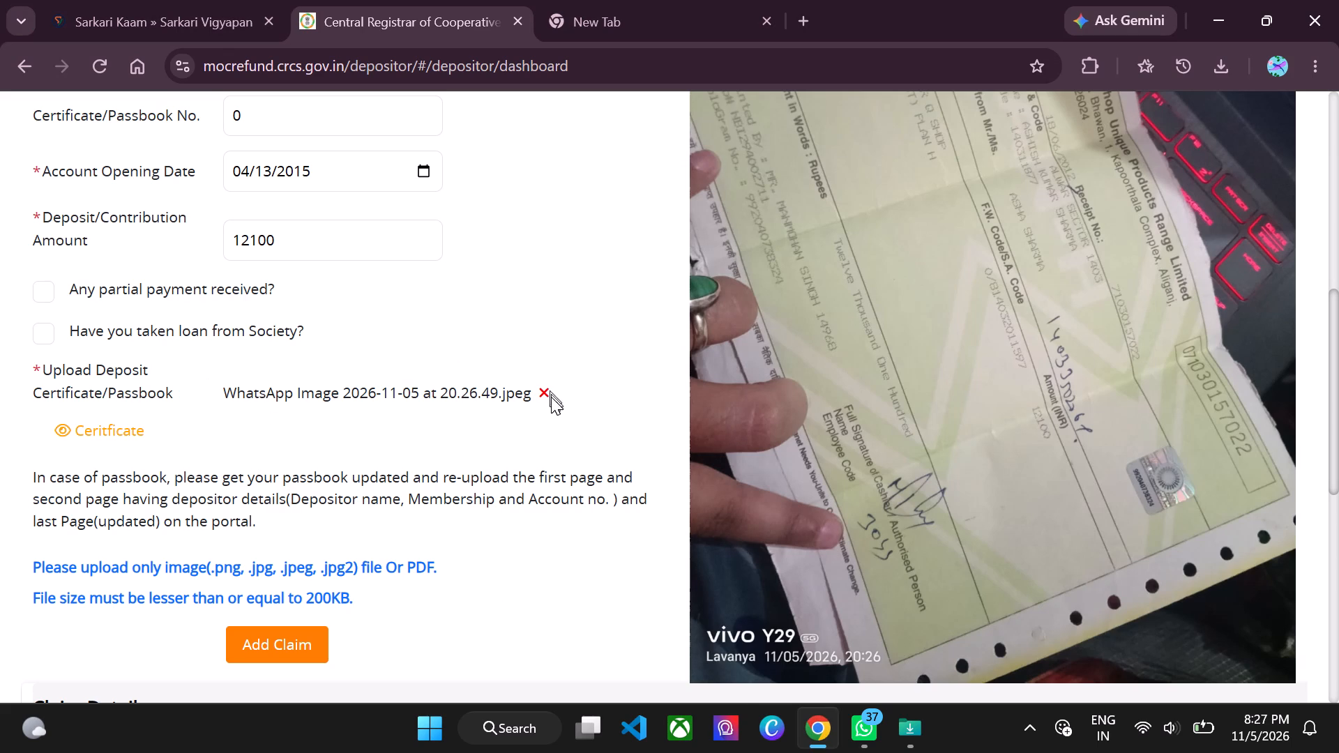
{"action": "left_click", "coordinate": [551, 397]}
{"action": "left_click", "coordinate": [542, 395]}
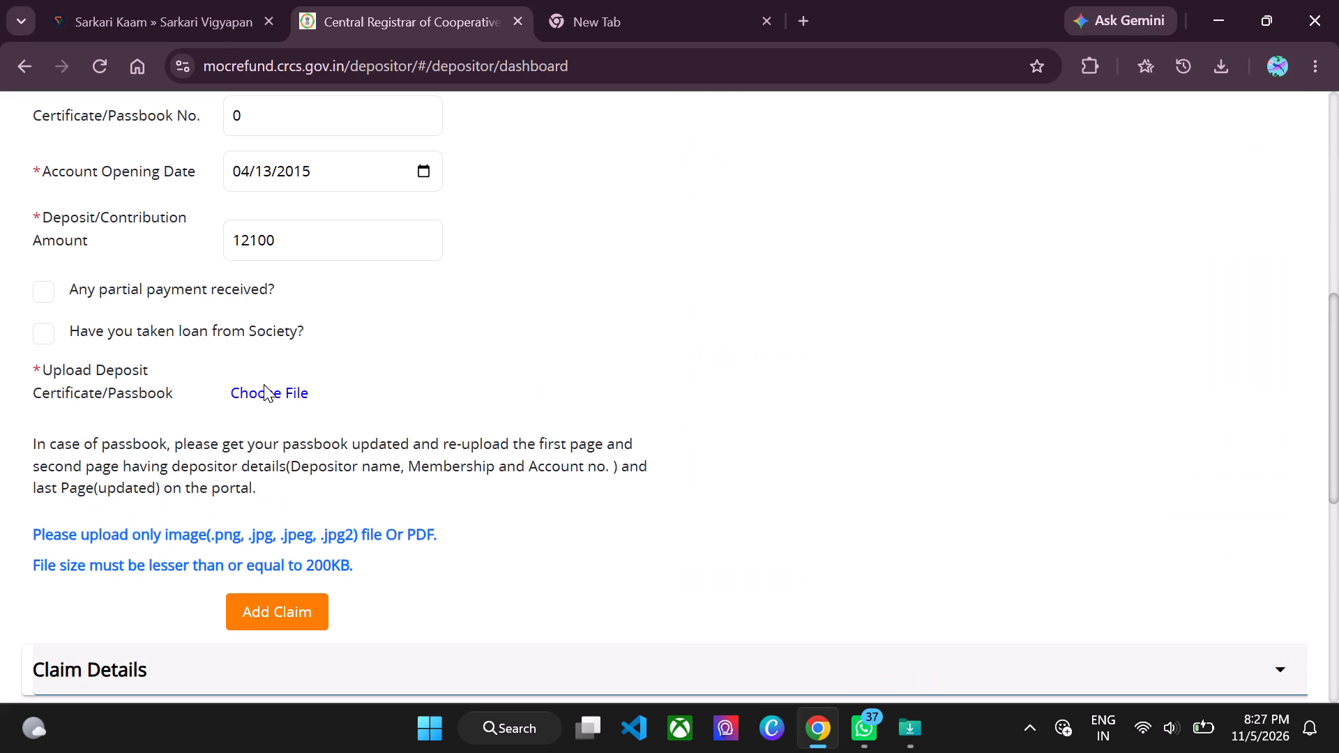
{"action": "left_click", "coordinate": [264, 384]}
{"action": "double_click", "coordinate": [315, 185]}
Add the completed claim to the refund application and dismiss the confirmation.
{"action": "left_click", "coordinate": [285, 607]}
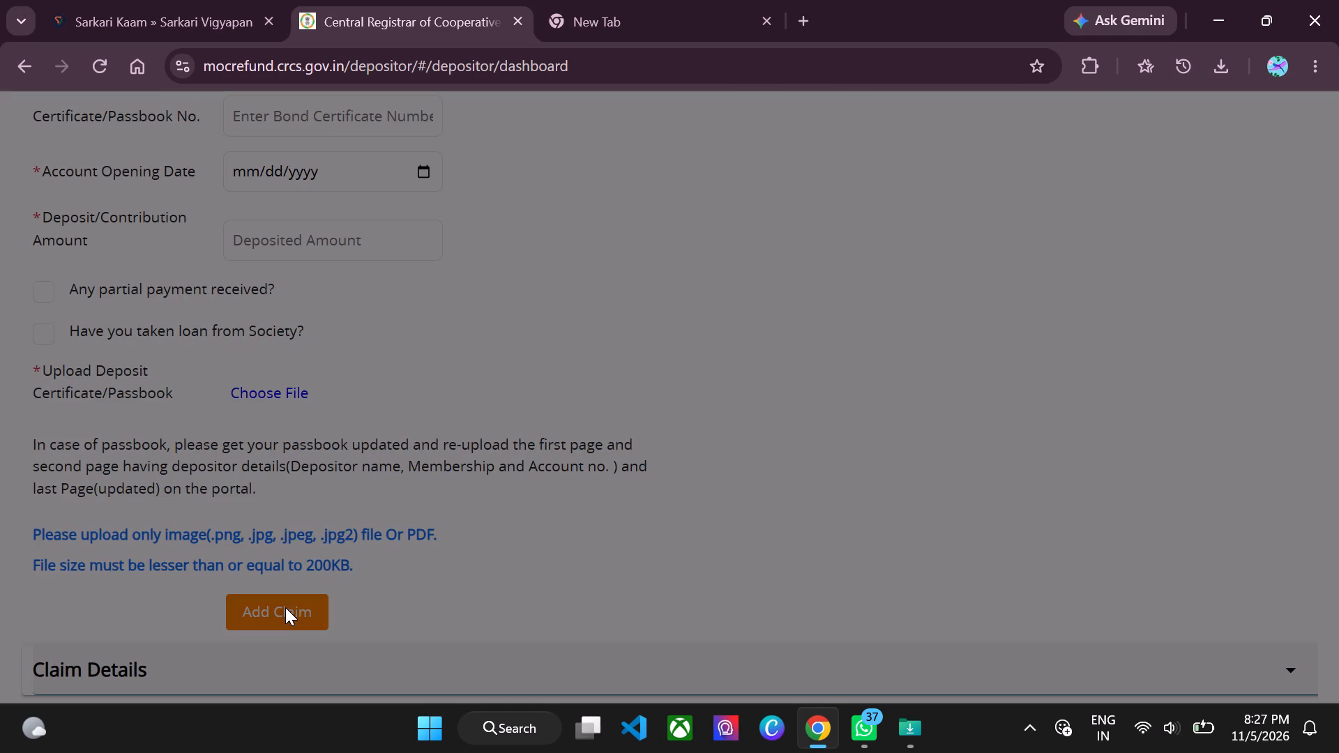
{"action": "left_click", "coordinate": [663, 213]}
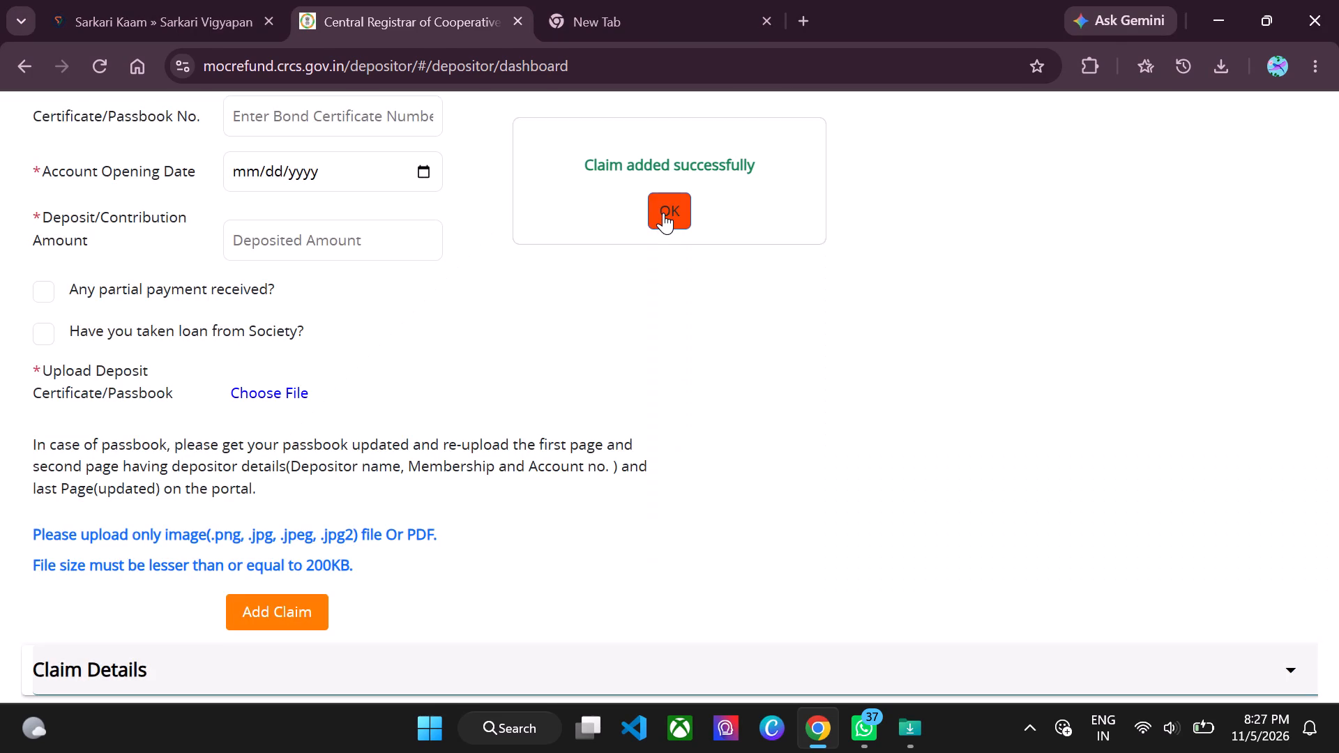
Look over the claim form and expand the Claim Details section to review the added claim's entries.
{"action": "scroll", "coordinate": [461, 406], "scroll_direction": "up", "scroll_amount": 4}
{"action": "scroll", "coordinate": [619, 442], "scroll_direction": "down", "scroll_amount": 1}
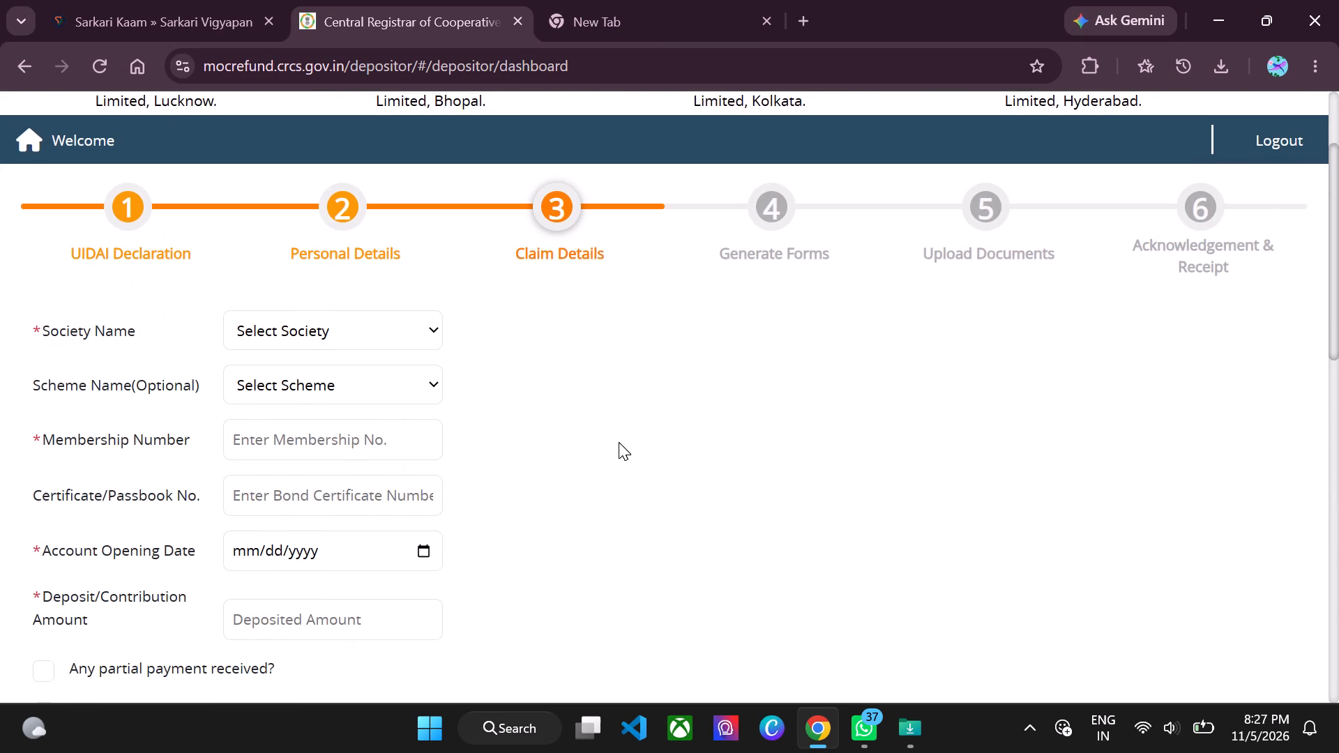
{"action": "scroll", "coordinate": [614, 393], "scroll_direction": "down", "scroll_amount": 1}
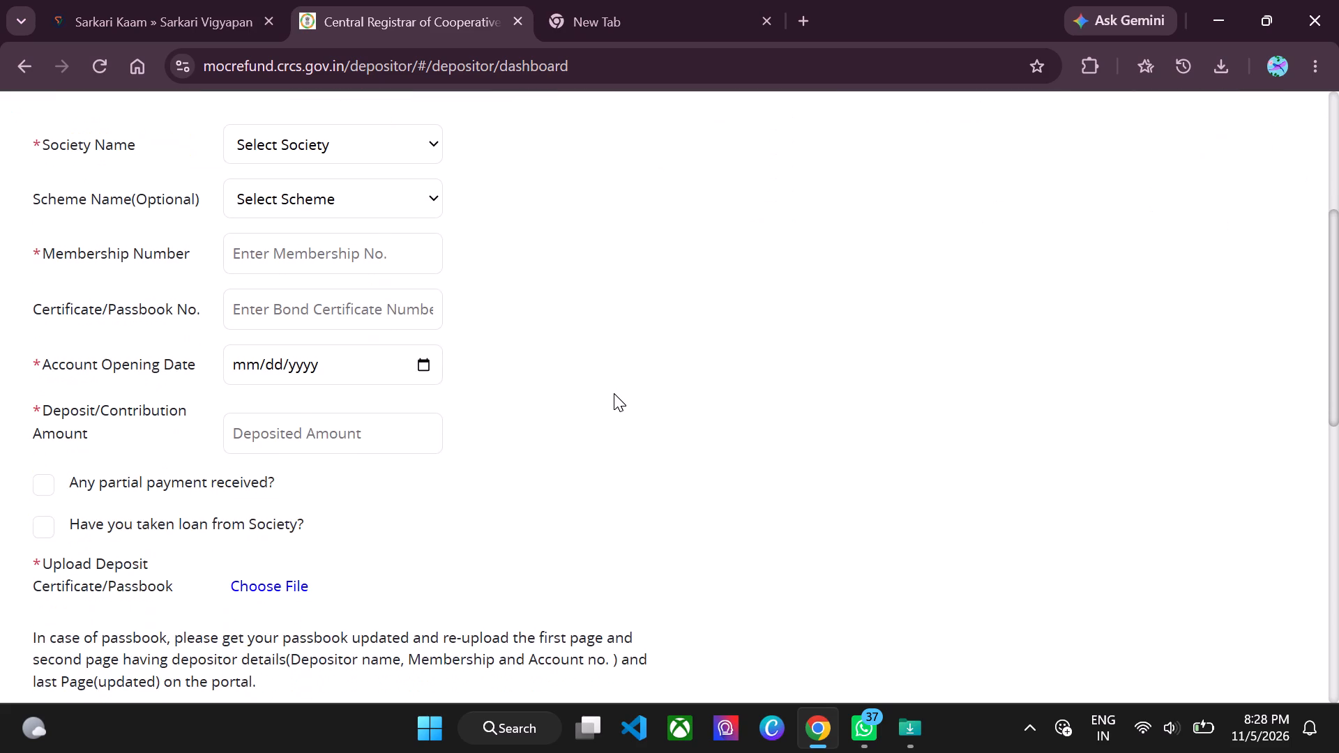
{"action": "scroll", "coordinate": [567, 395], "scroll_direction": "up", "scroll_amount": 3}
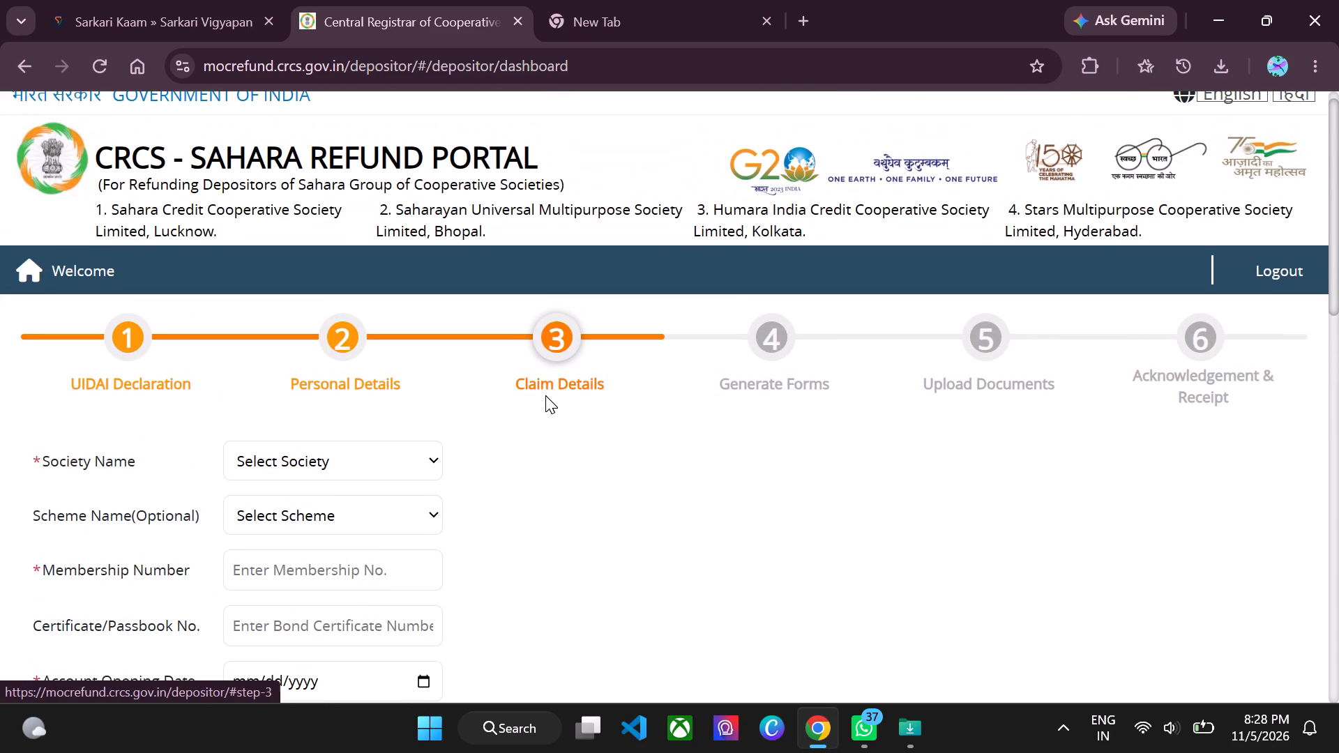
{"action": "scroll", "coordinate": [545, 395], "scroll_direction": "down", "scroll_amount": 2}
{"action": "scroll", "coordinate": [488, 420], "scroll_direction": "down", "scroll_amount": 2}
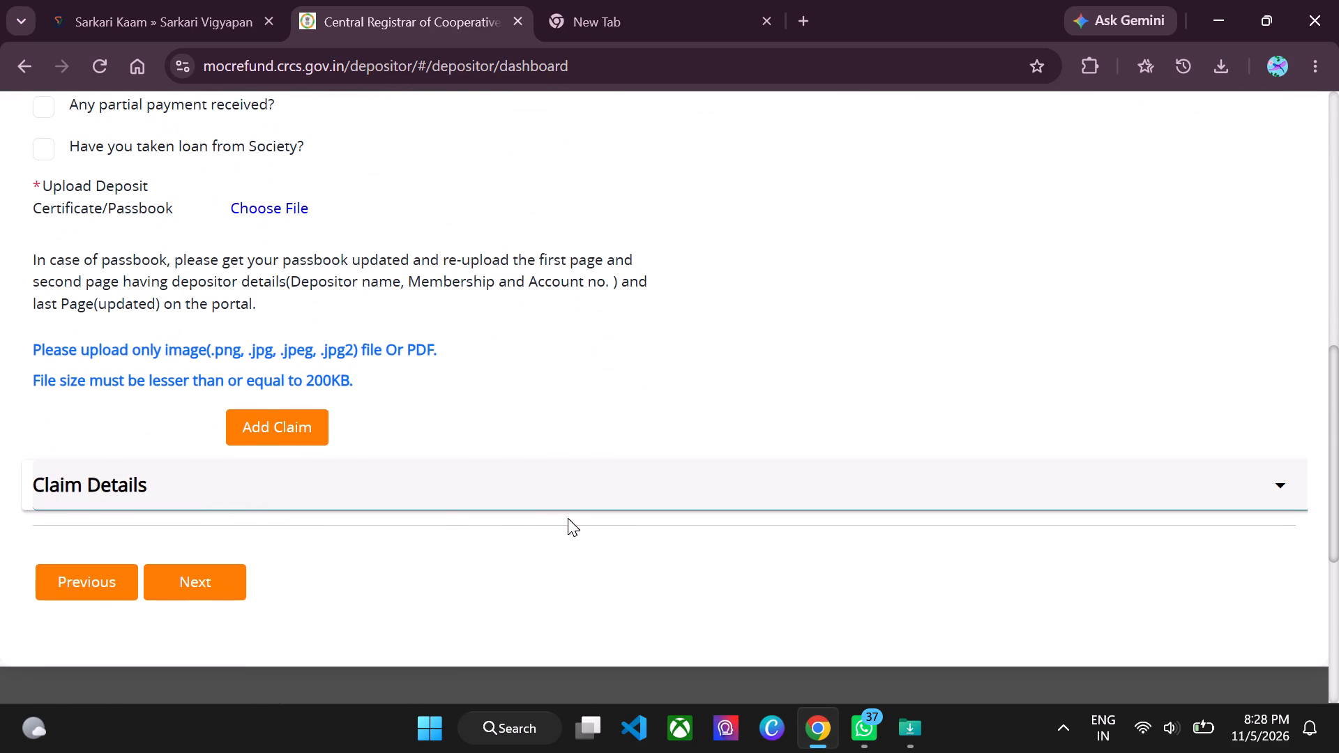
{"action": "scroll", "coordinate": [551, 490], "scroll_direction": "down", "scroll_amount": 1}
{"action": "left_click", "coordinate": [1276, 386]}
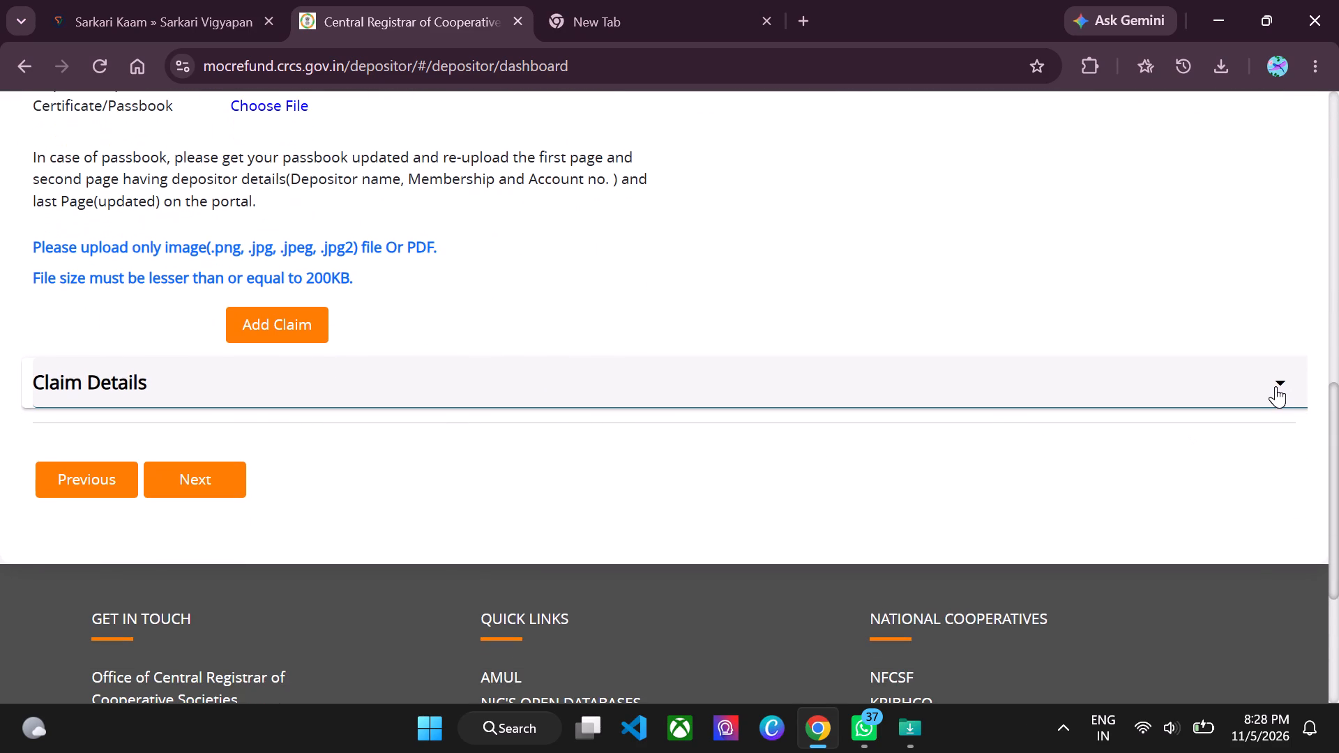
{"action": "scroll", "coordinate": [788, 473], "scroll_direction": "up", "scroll_amount": 1}
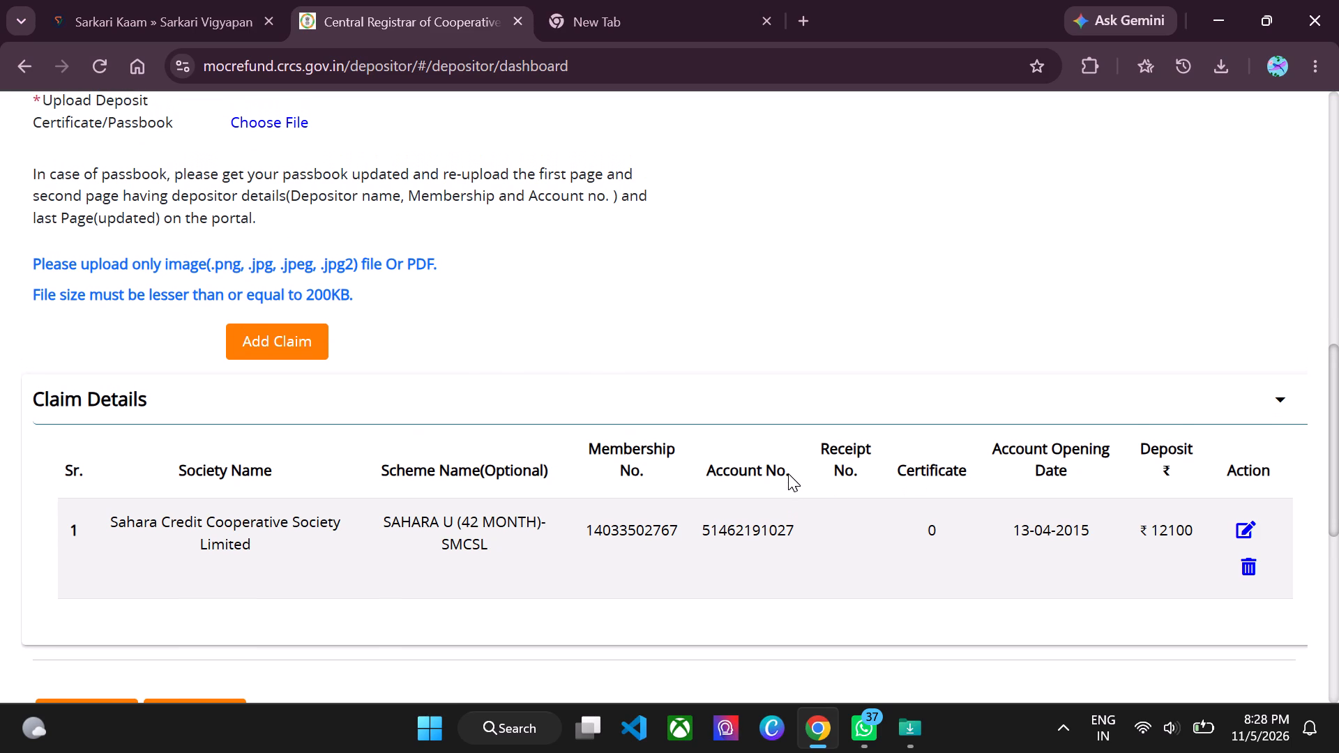
{"action": "scroll", "coordinate": [411, 434], "scroll_direction": "up", "scroll_amount": 4}
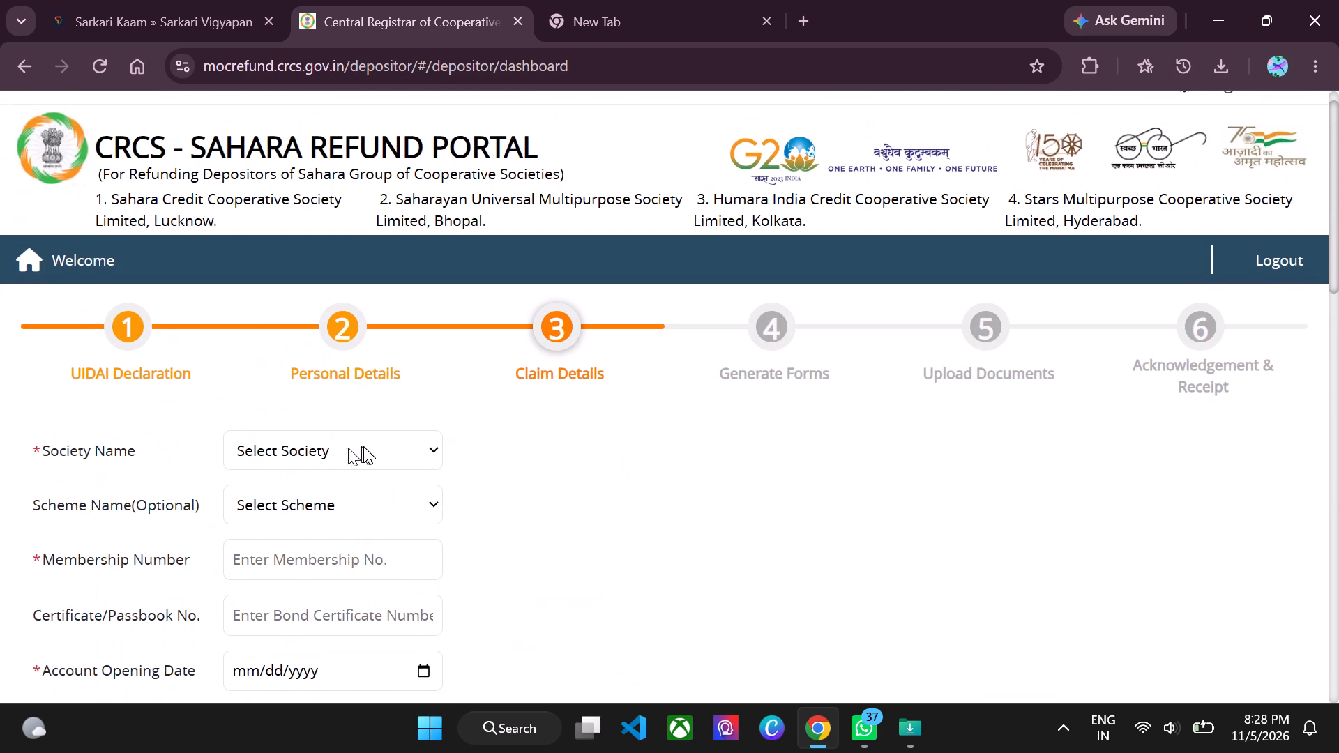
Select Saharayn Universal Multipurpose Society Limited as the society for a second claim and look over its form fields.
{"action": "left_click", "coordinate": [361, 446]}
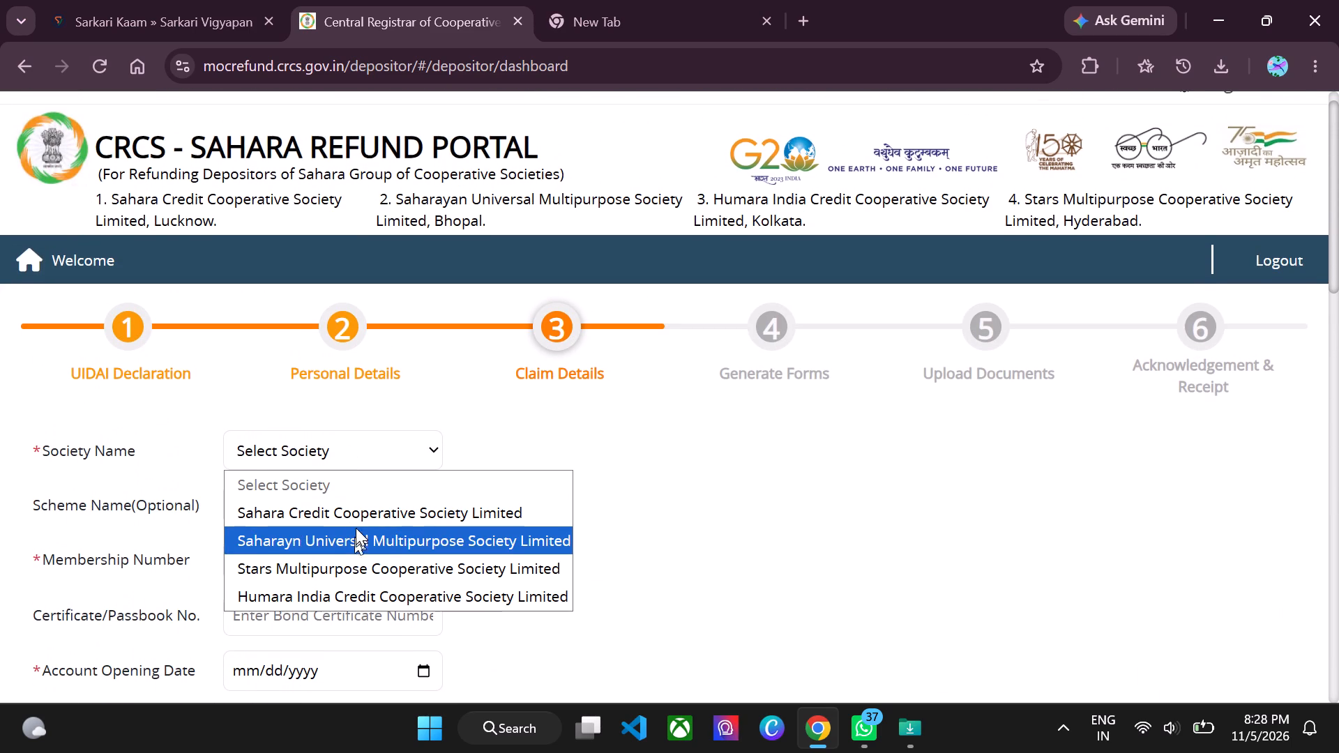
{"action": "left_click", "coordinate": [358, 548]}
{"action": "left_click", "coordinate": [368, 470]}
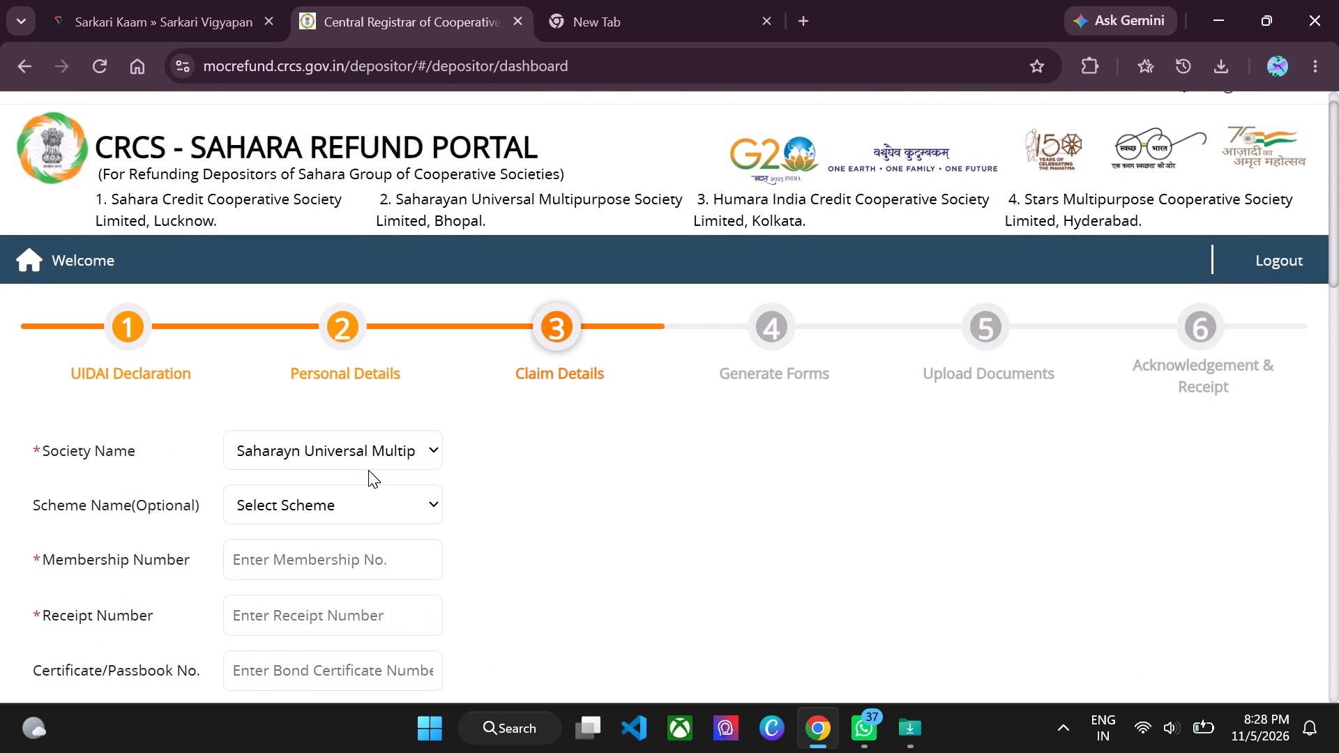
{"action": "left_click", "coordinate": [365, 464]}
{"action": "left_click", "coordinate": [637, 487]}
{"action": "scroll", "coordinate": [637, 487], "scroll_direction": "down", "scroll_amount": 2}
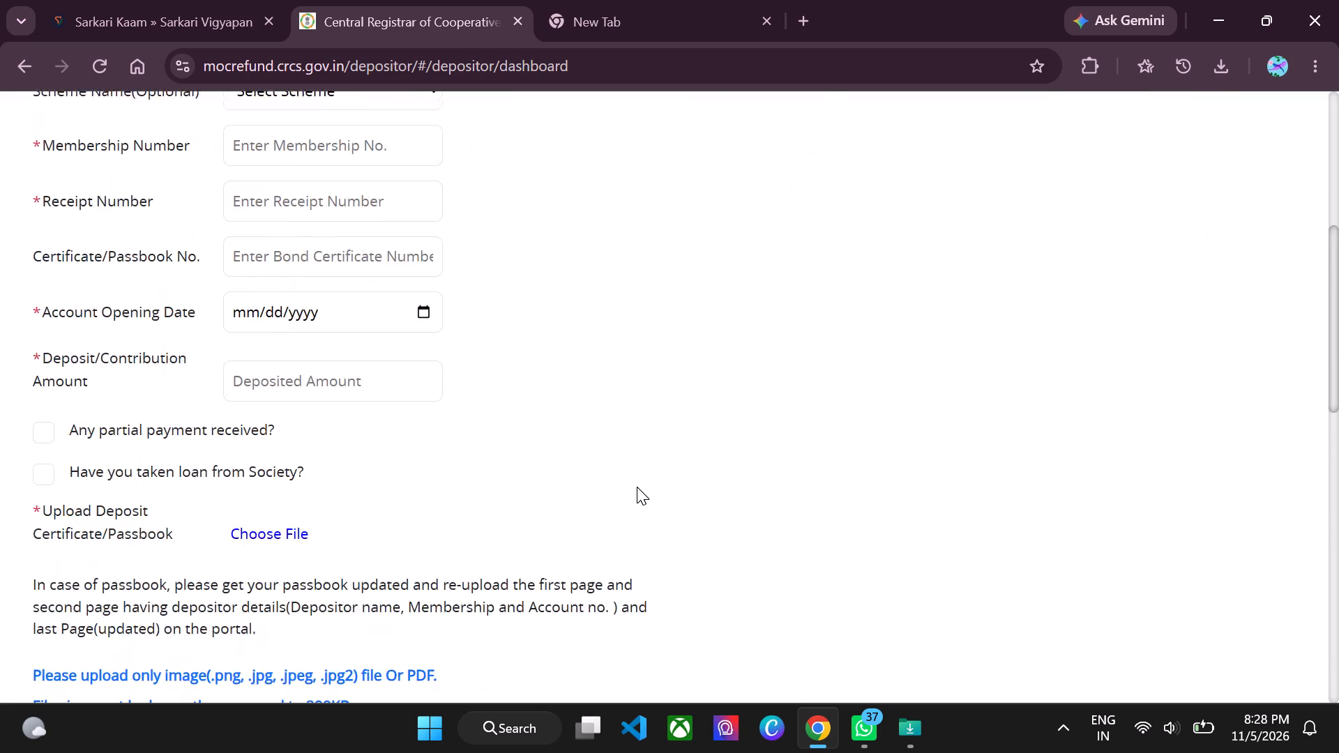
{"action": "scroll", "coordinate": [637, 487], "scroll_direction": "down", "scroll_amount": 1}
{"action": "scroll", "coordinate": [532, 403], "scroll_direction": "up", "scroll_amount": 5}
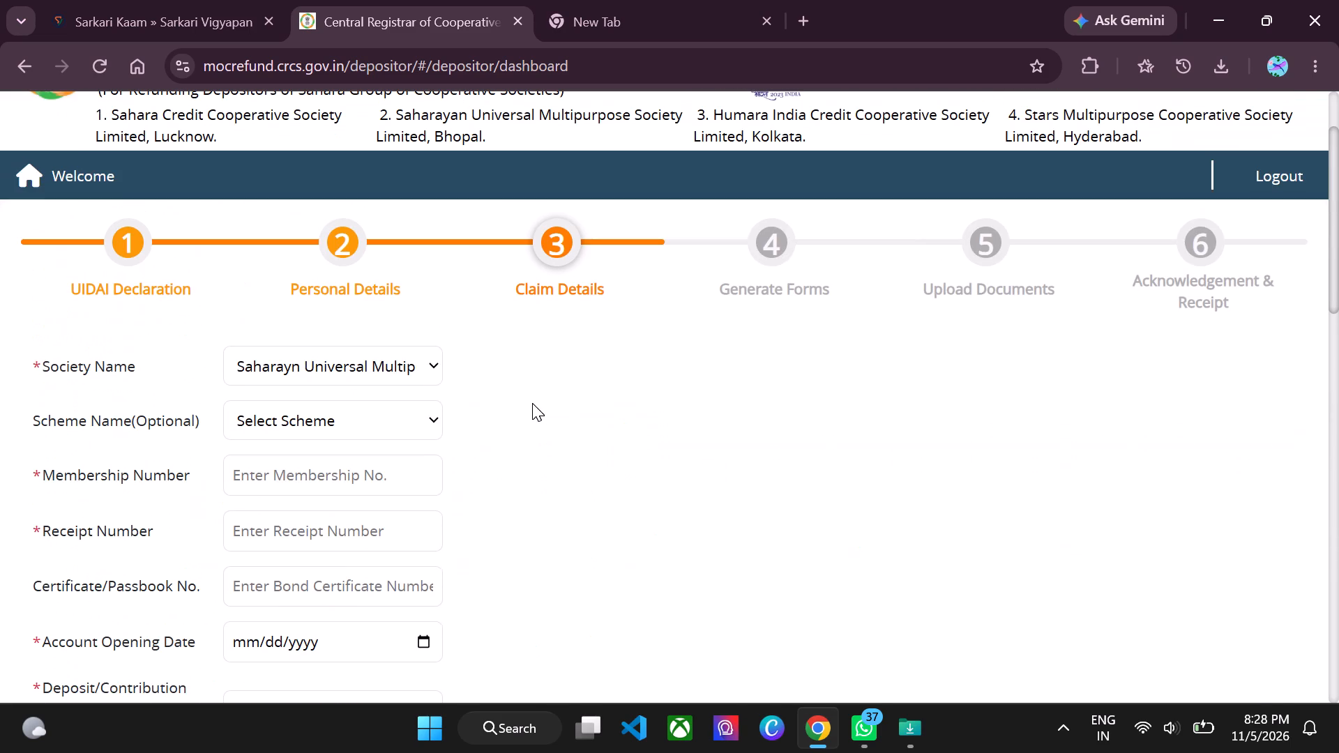
Set the second claim's society name to Sahara Credit Cooperative Society Limited.
{"action": "left_click", "coordinate": [368, 356]}
{"action": "left_click", "coordinate": [284, 439]}
Find and select SAHARA U (42 MONTH)-SMCSL as the second claim's scheme.
{"action": "left_click", "coordinate": [330, 429]}
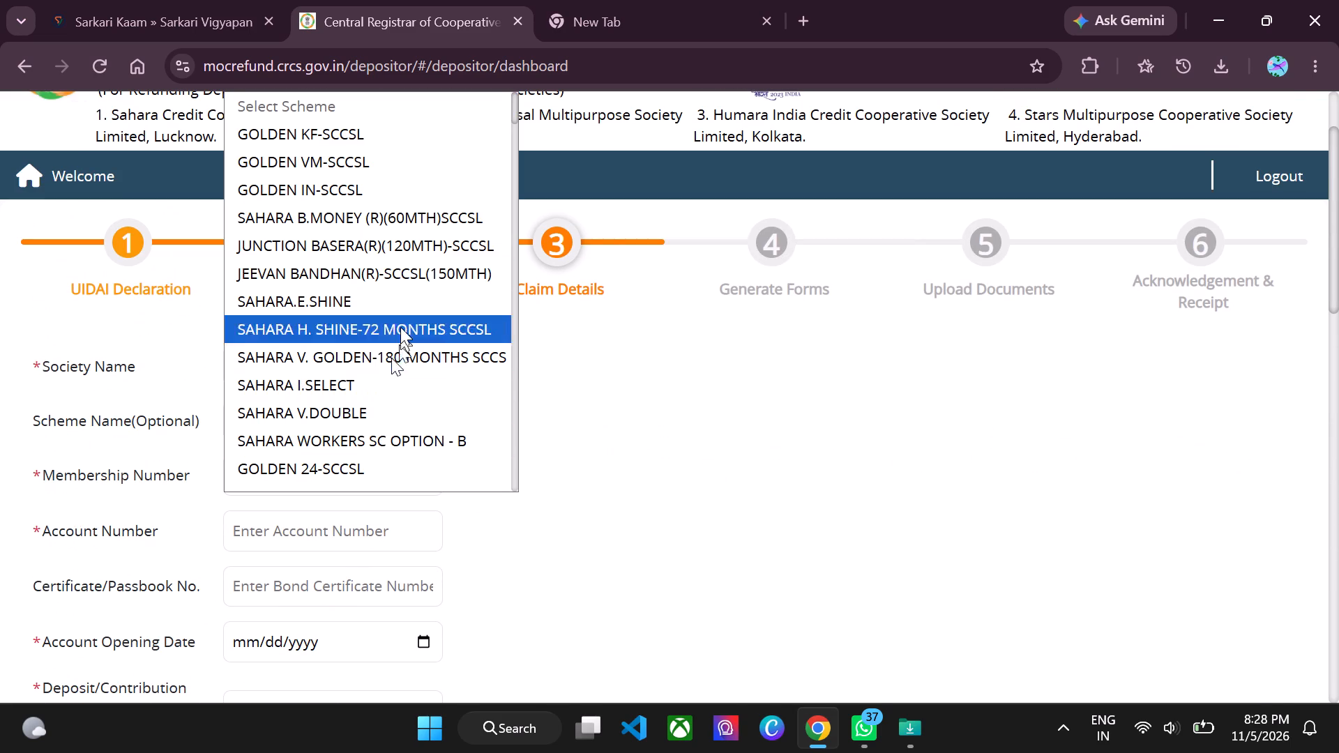
{"action": "scroll", "coordinate": [351, 406], "scroll_direction": "down", "scroll_amount": 1}
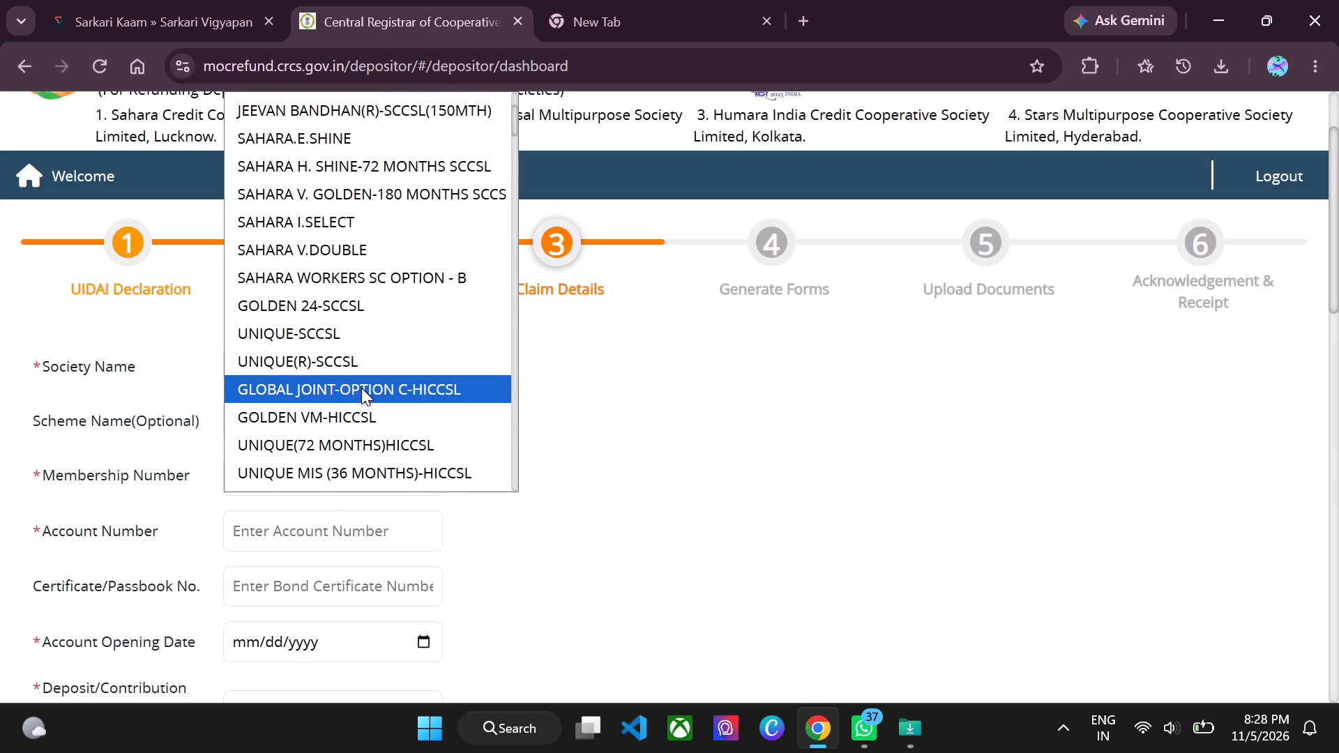
{"action": "scroll", "coordinate": [361, 388], "scroll_direction": "down", "scroll_amount": 4}
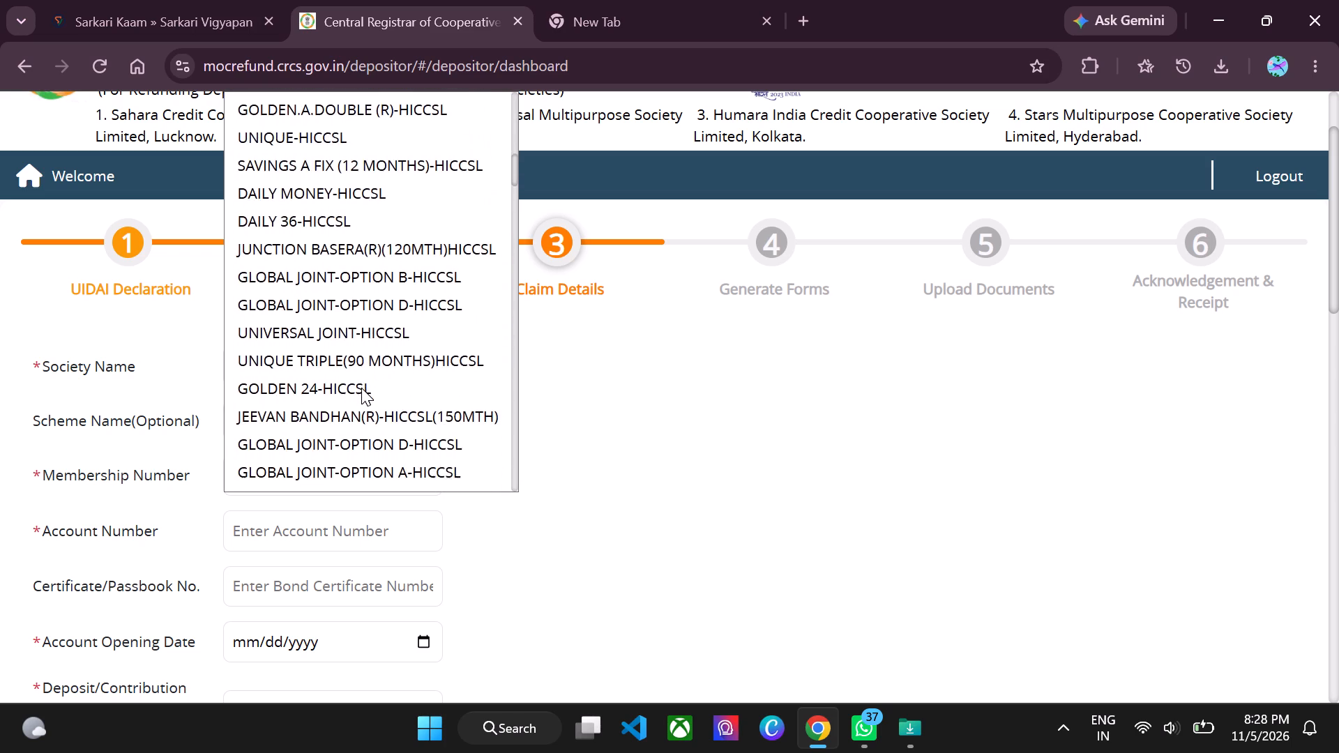
{"action": "scroll", "coordinate": [361, 388], "scroll_direction": "down", "scroll_amount": 3}
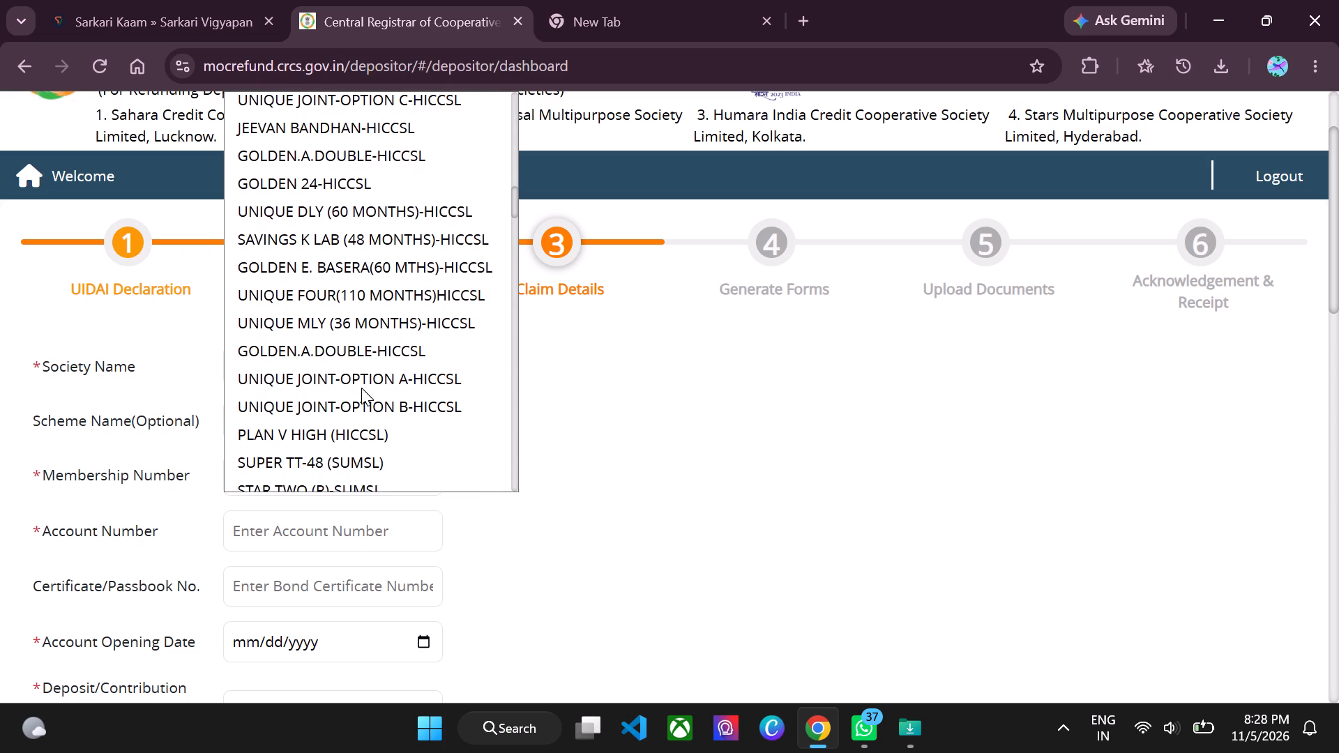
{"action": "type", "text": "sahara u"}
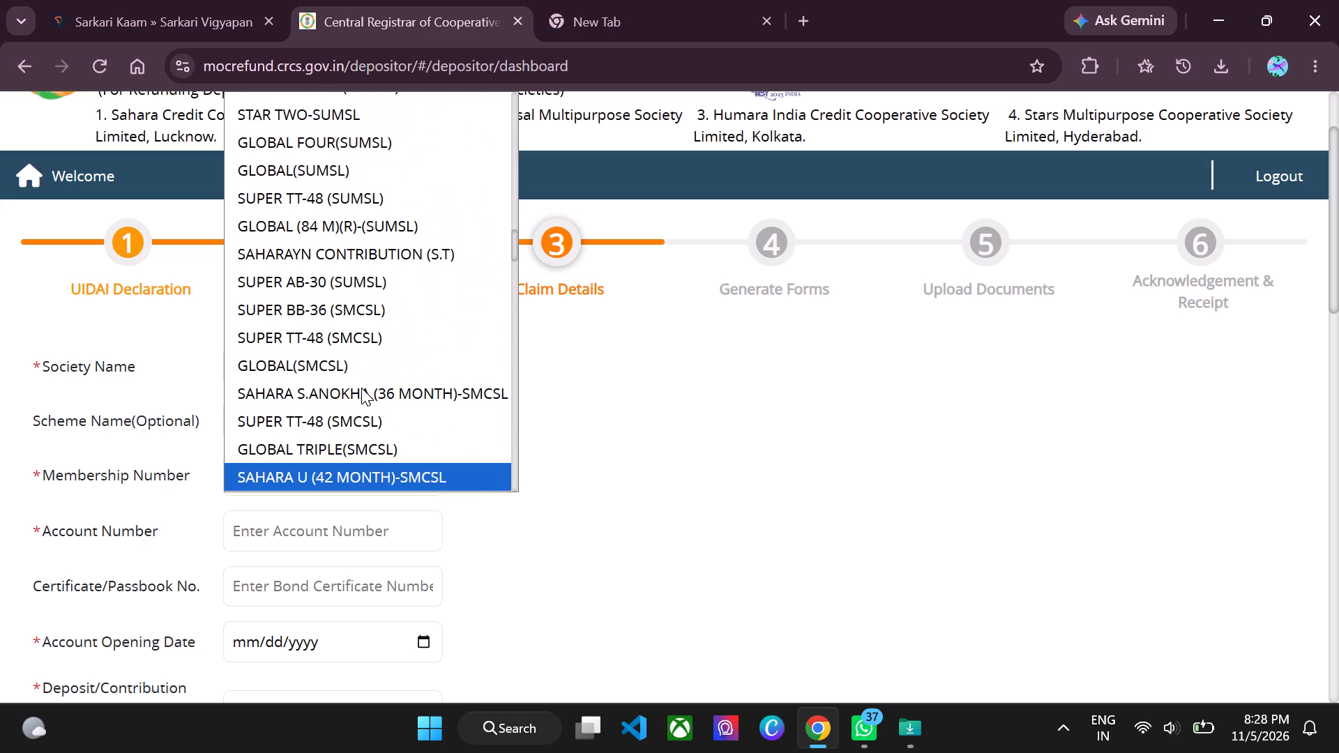
{"action": "left_click", "coordinate": [333, 471]}
Enter the membership number for the second claim, correcting the mistyped digit.
{"action": "left_click", "coordinate": [334, 487]}
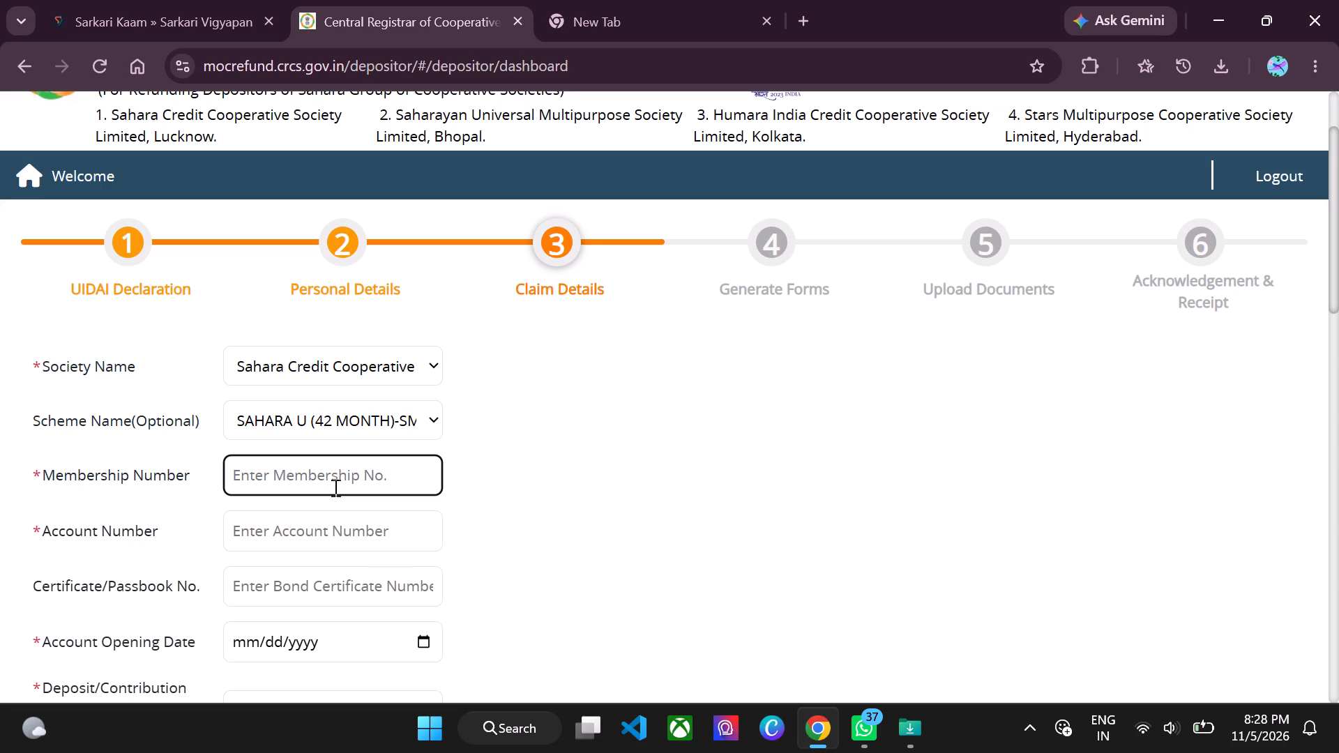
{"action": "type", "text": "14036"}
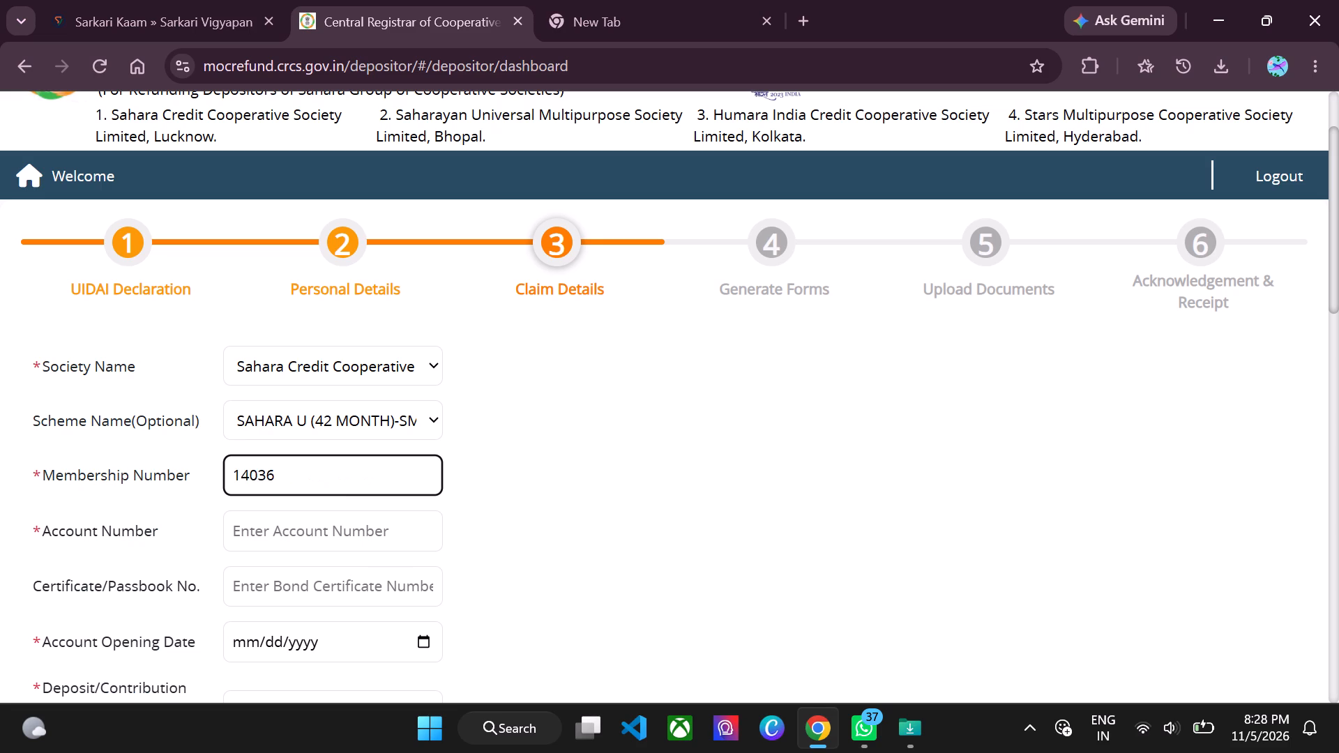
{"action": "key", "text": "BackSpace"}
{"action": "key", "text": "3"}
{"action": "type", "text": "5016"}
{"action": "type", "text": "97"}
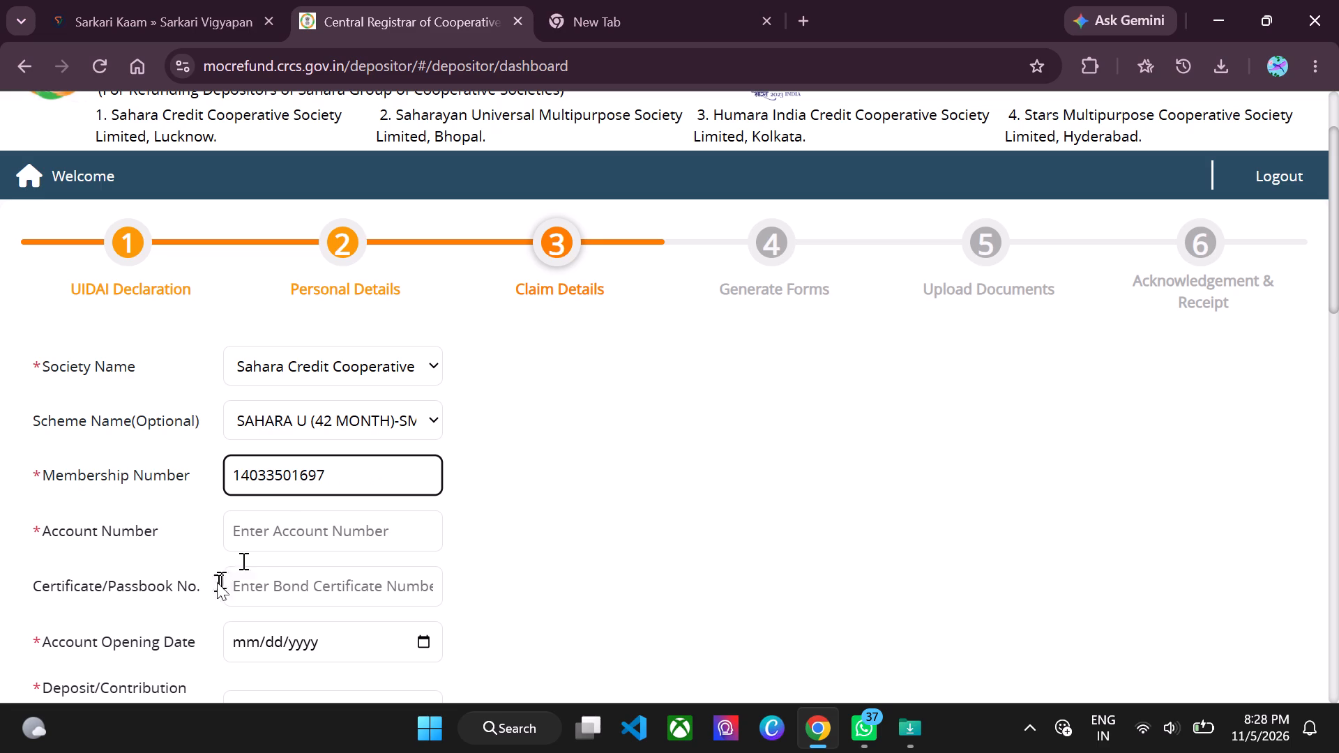
Enter the deposit account number for the second claim, correcting the mistyped digit.
{"action": "left_click", "coordinate": [301, 539]}
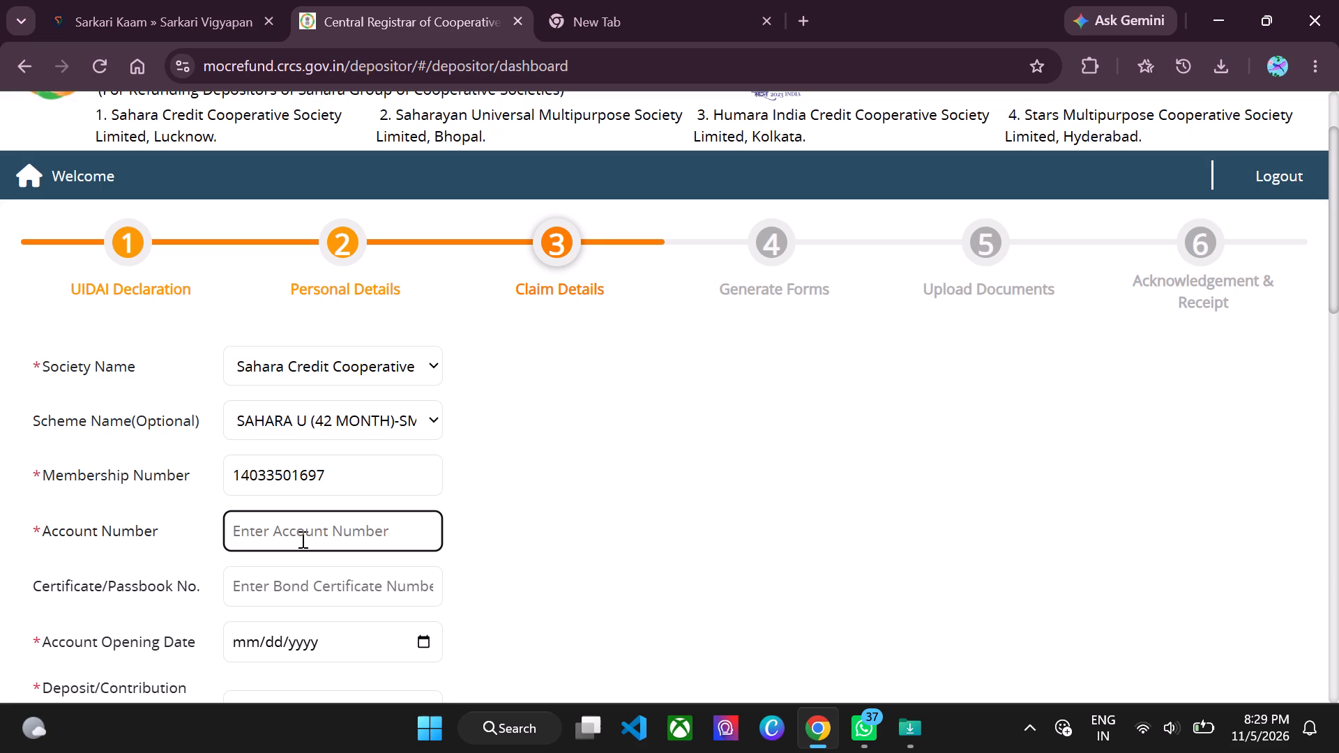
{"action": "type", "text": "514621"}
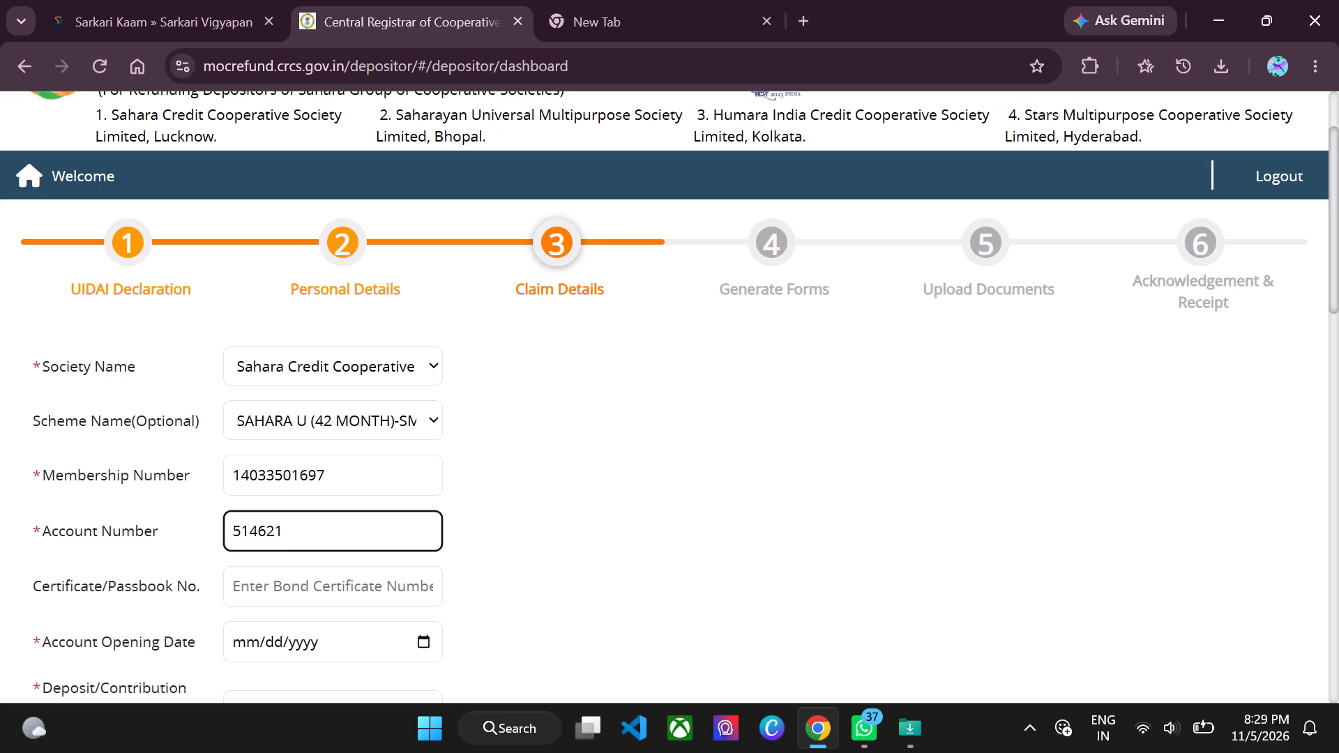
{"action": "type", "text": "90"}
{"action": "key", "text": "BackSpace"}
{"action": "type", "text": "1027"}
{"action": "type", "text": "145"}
Set the second claim's account opening date to 04/13/2015, leaving the certificate/passbook number blank.
{"action": "scroll", "coordinate": [301, 539], "scroll_direction": "down", "scroll_amount": 1}
{"action": "left_click", "coordinate": [285, 402]}
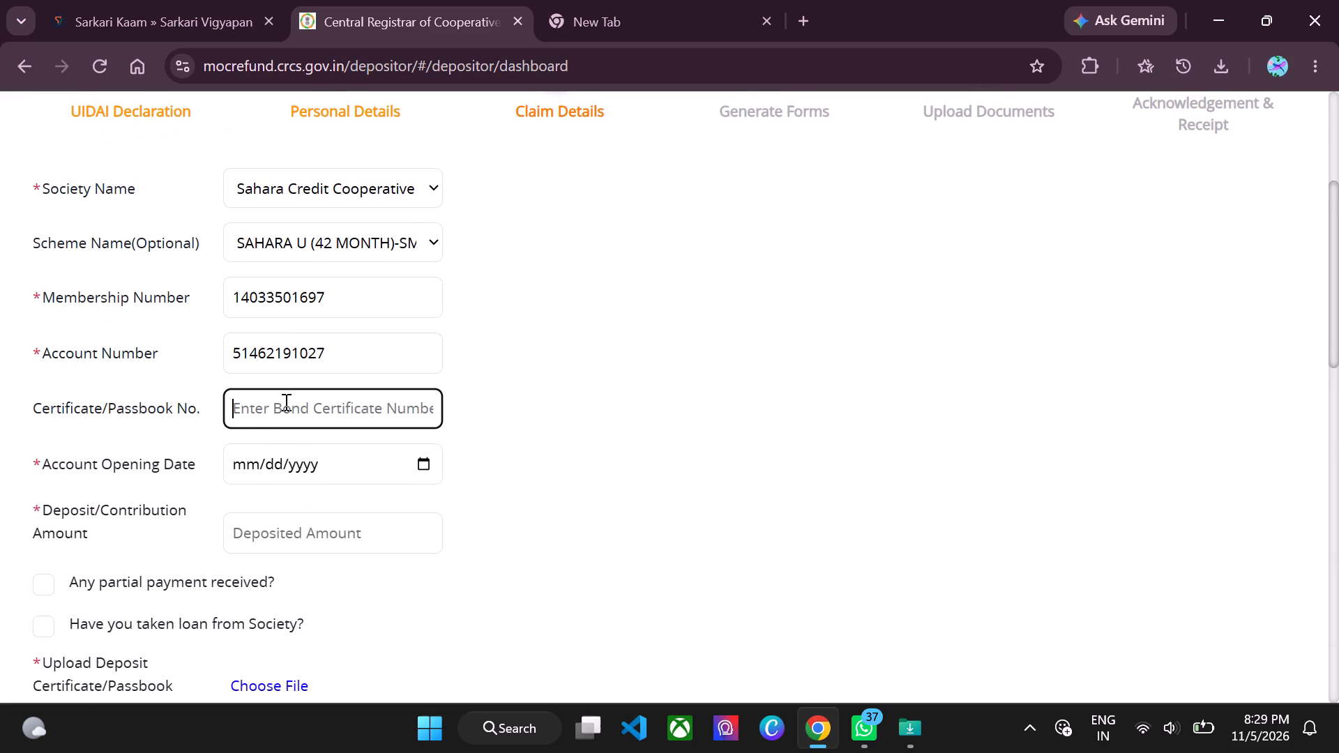
{"action": "scroll", "coordinate": [285, 402], "scroll_direction": "down", "scroll_amount": 1}
{"action": "left_click_drag", "start_coordinate": [232, 402], "coordinate": [414, 403]}
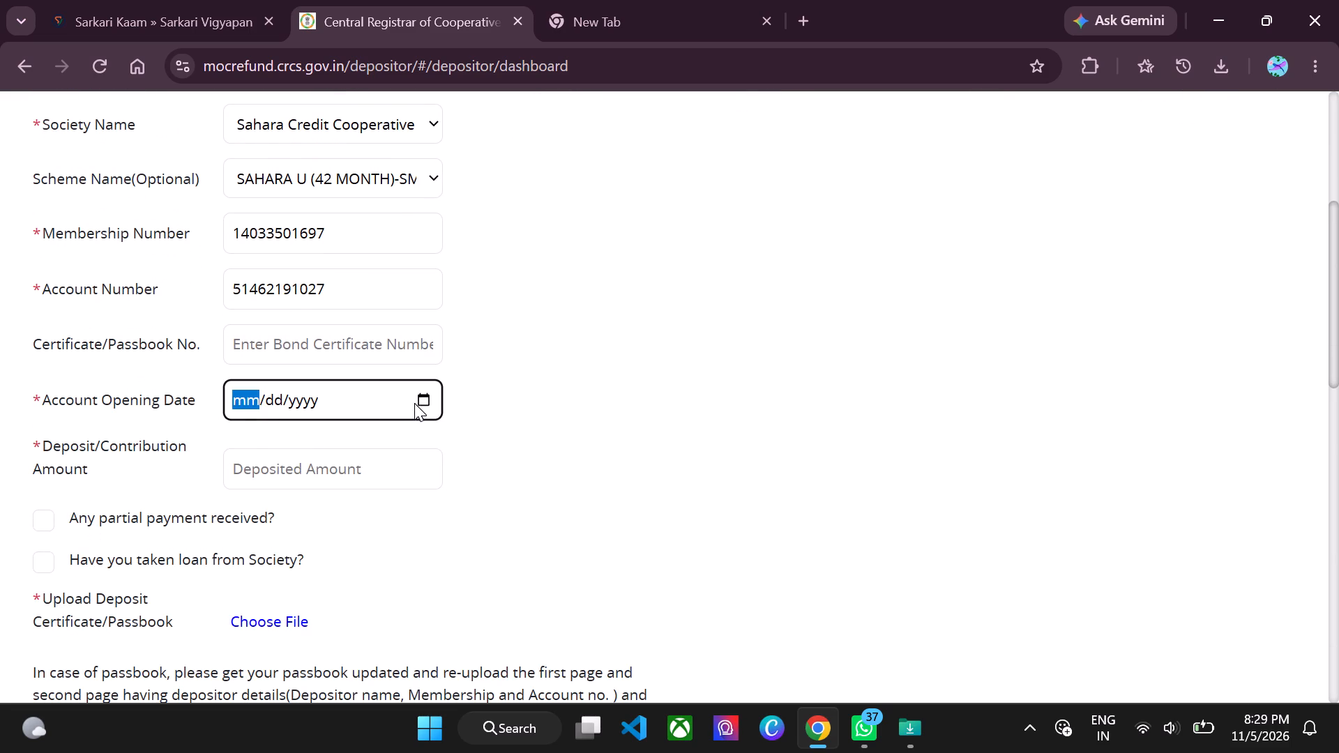
{"action": "left_click_drag", "start_coordinate": [414, 403], "coordinate": [421, 403]}
{"action": "left_click", "coordinate": [421, 403]}
{"action": "left_click", "coordinate": [299, 107]}
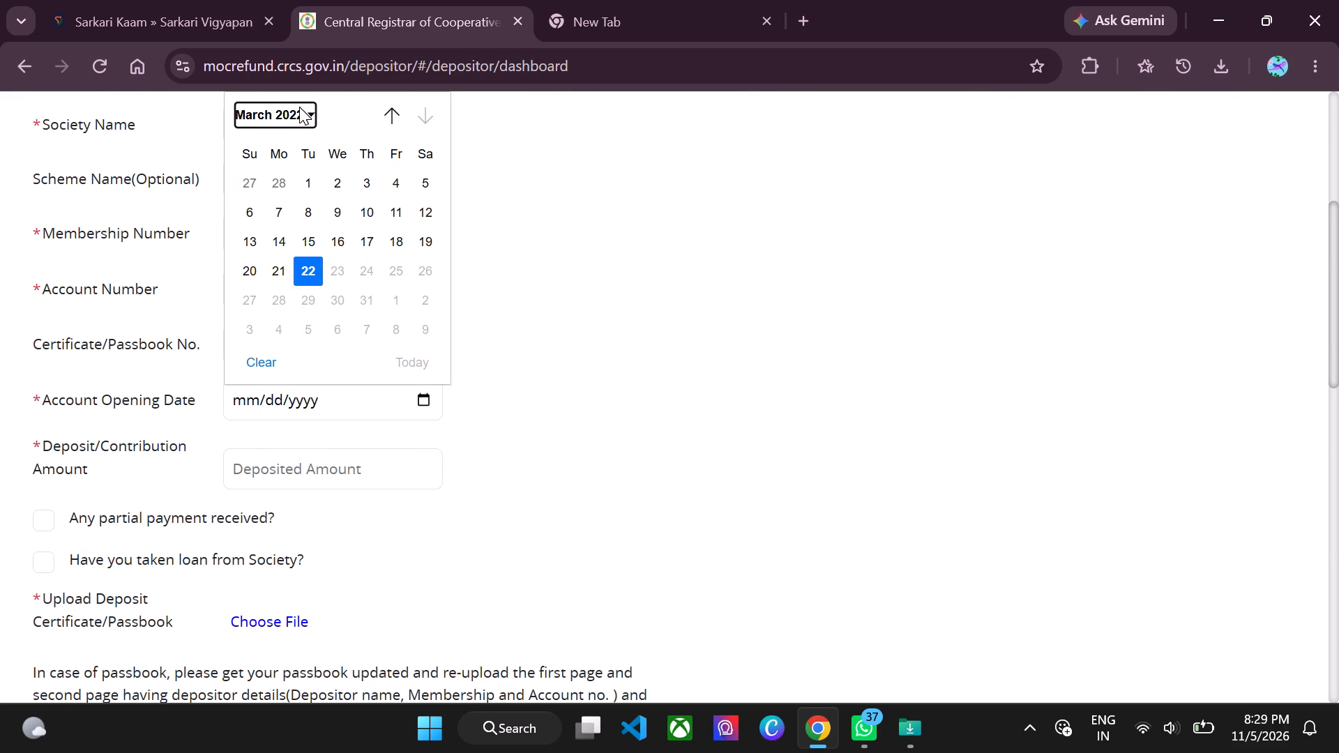
{"action": "scroll", "coordinate": [298, 231], "scroll_direction": "up", "scroll_amount": 7}
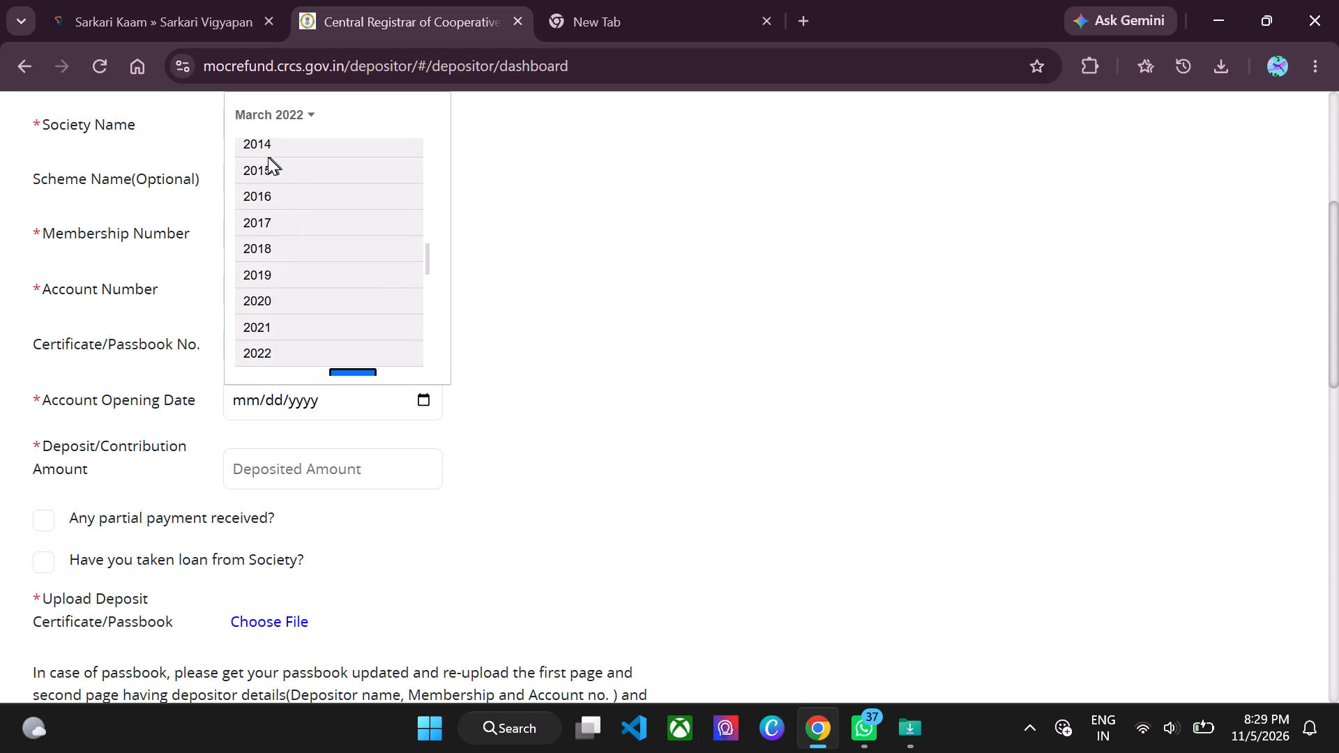
{"action": "left_click", "coordinate": [265, 172]}
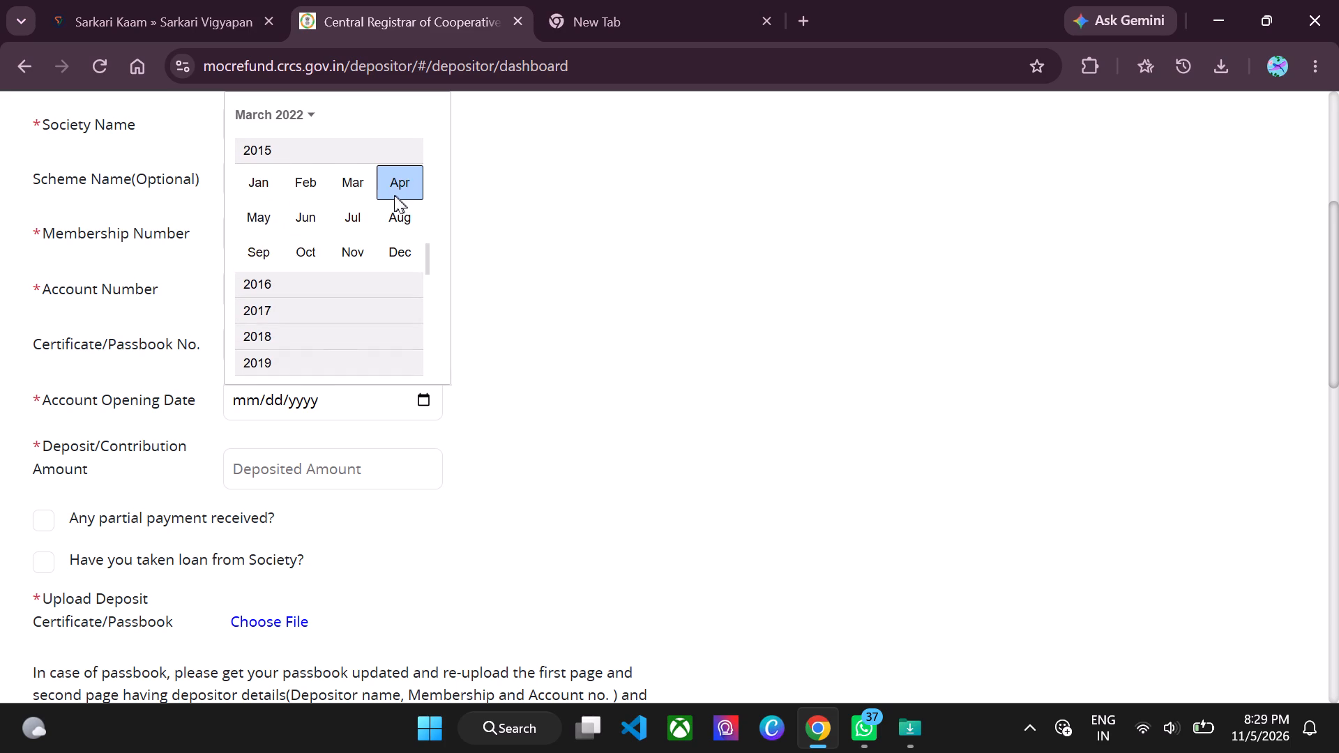
{"action": "left_click", "coordinate": [393, 195]}
{"action": "left_click", "coordinate": [277, 238]}
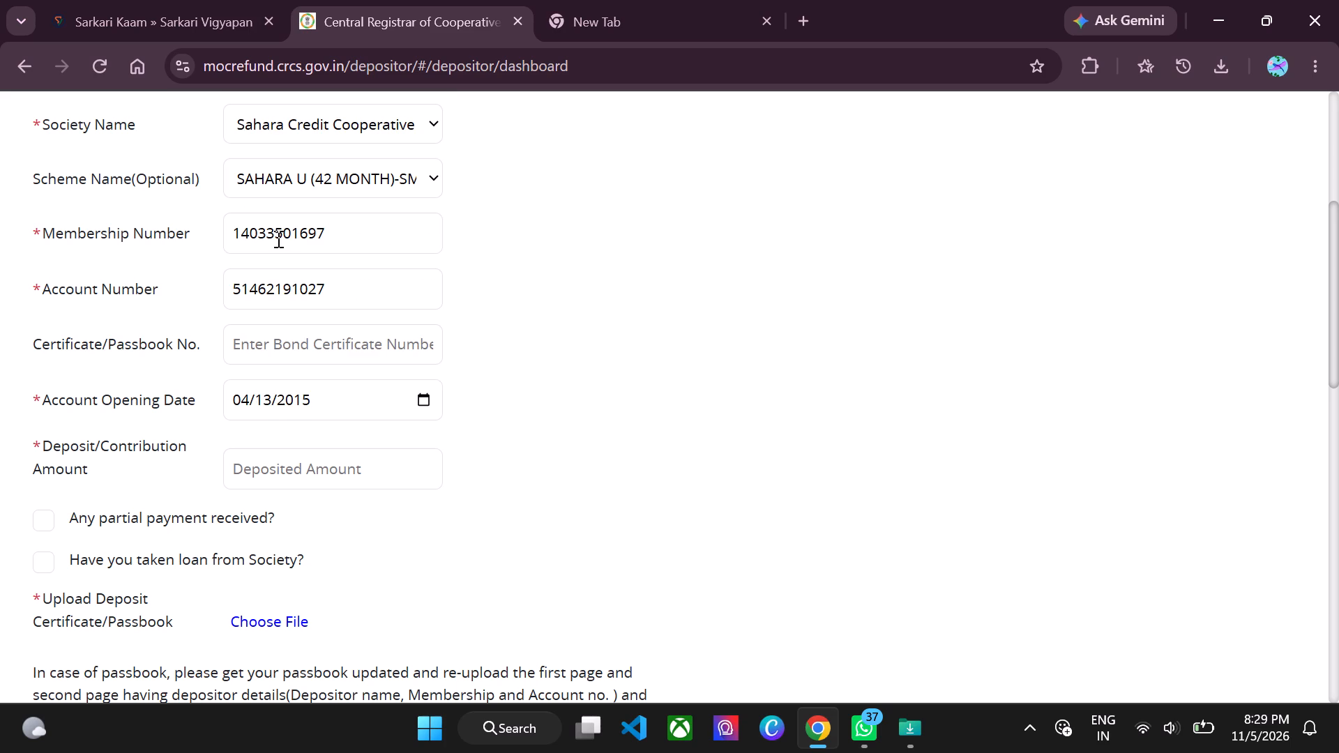
Enter 12600 as the second claim's deposit/contribution amount.
{"action": "scroll", "coordinate": [333, 389], "scroll_direction": "down", "scroll_amount": 1}
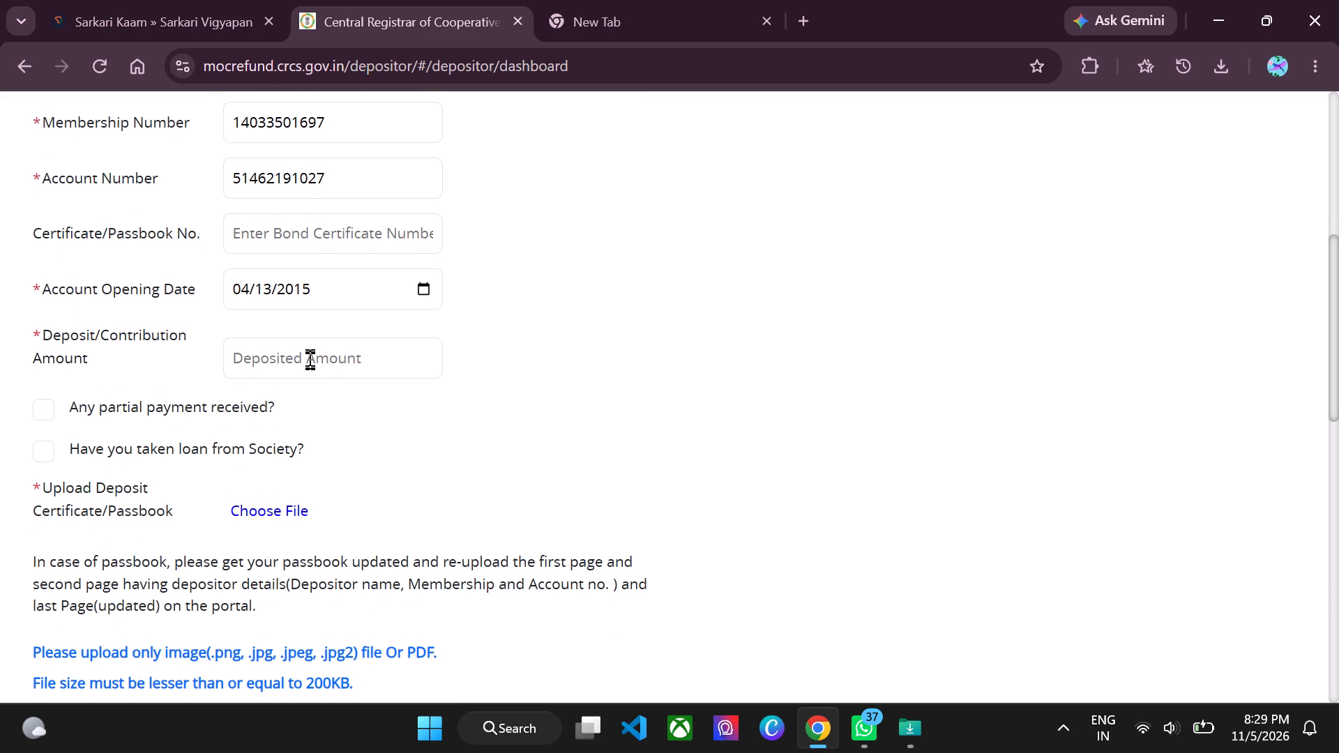
{"action": "left_click", "coordinate": [308, 355]}
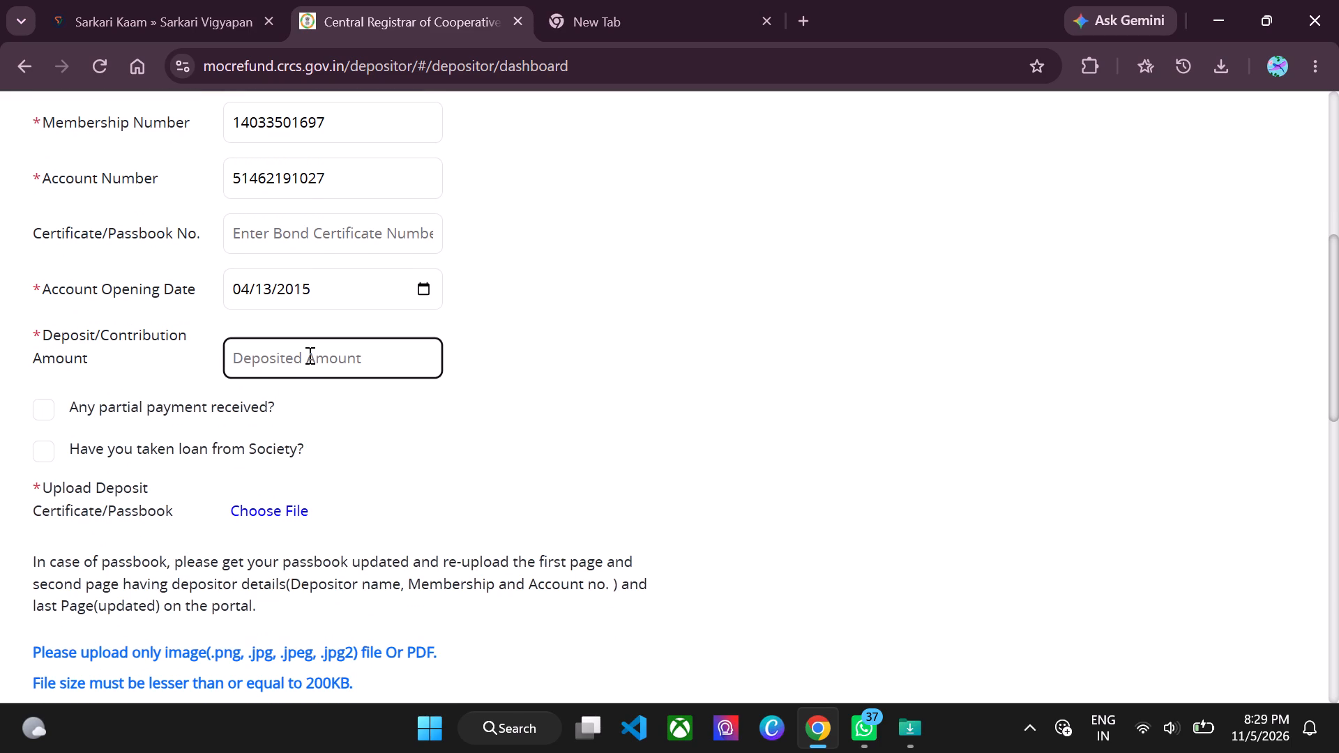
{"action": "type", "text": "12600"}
{"action": "scroll", "coordinate": [308, 355], "scroll_direction": "down", "scroll_amount": 1}
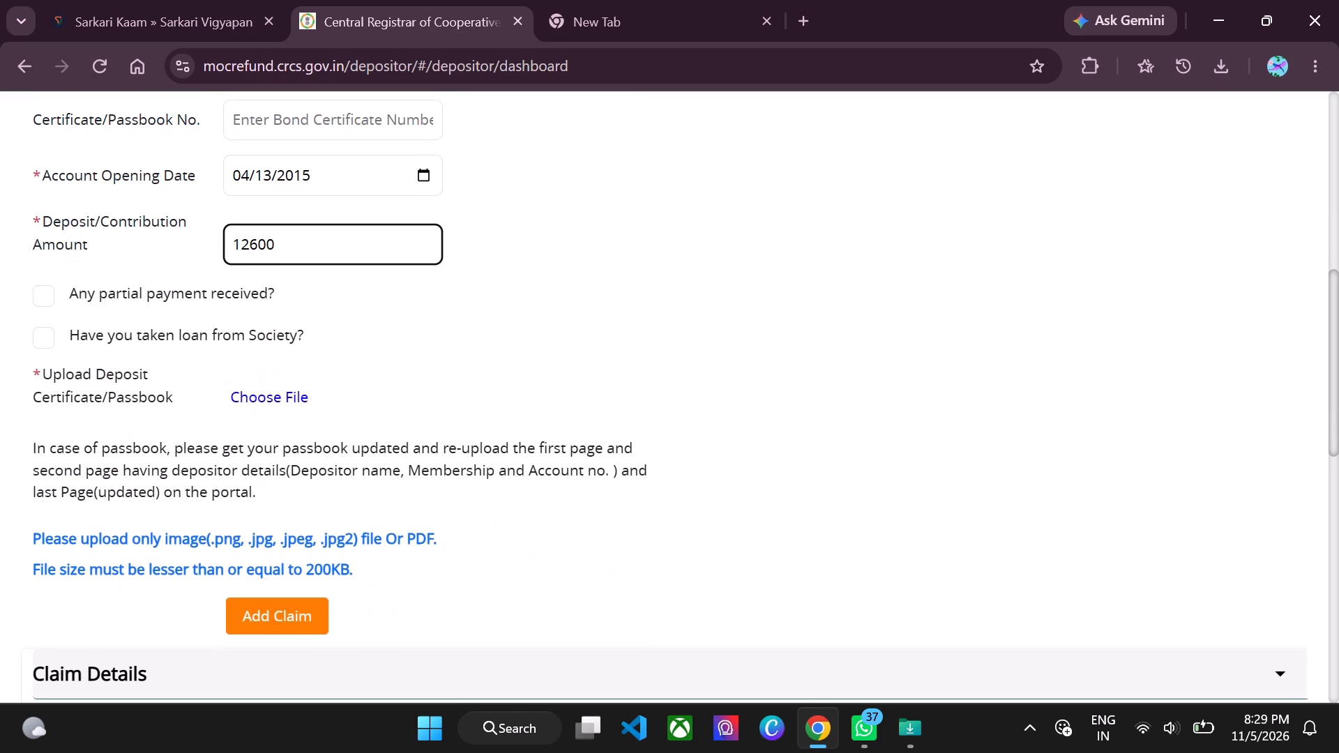
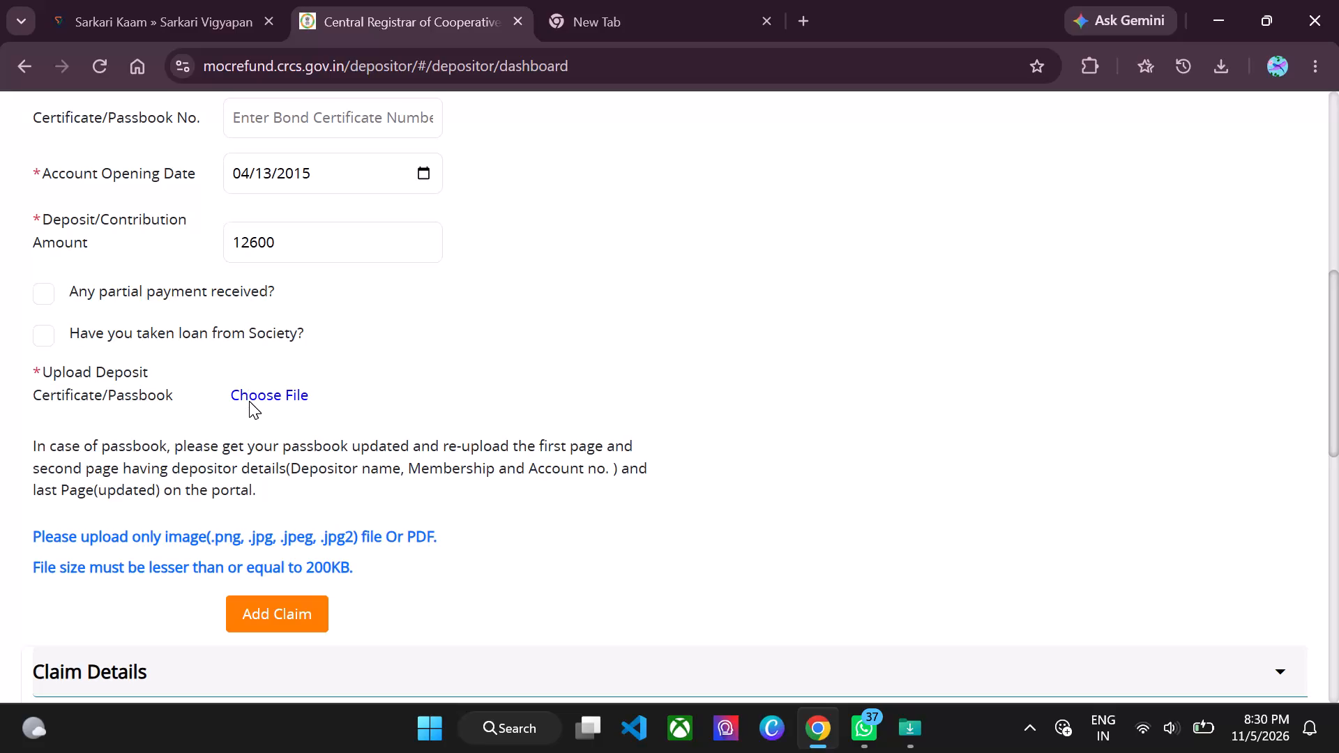
Upload the pic2 image from Downloads as the second claim's deposit certificate/passbook.
{"action": "left_click", "coordinate": [249, 401]}
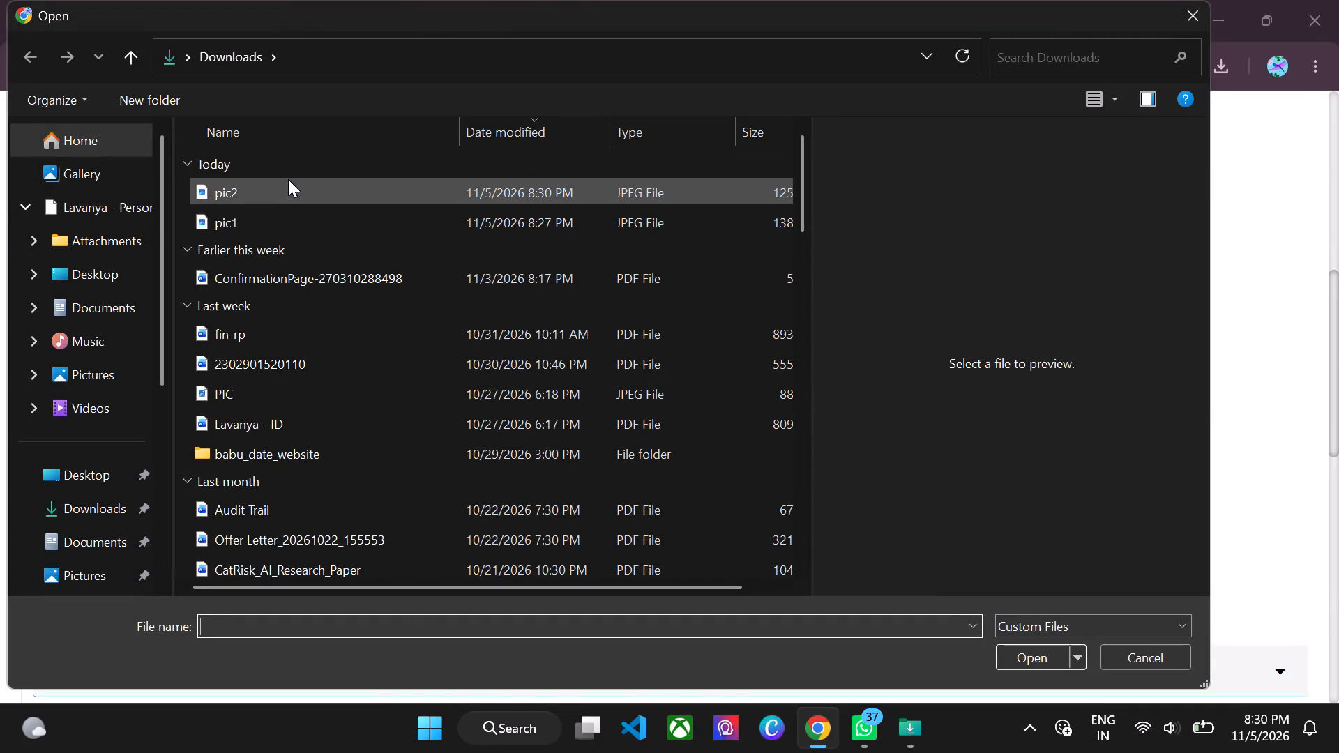
{"action": "double_click", "coordinate": [288, 179]}
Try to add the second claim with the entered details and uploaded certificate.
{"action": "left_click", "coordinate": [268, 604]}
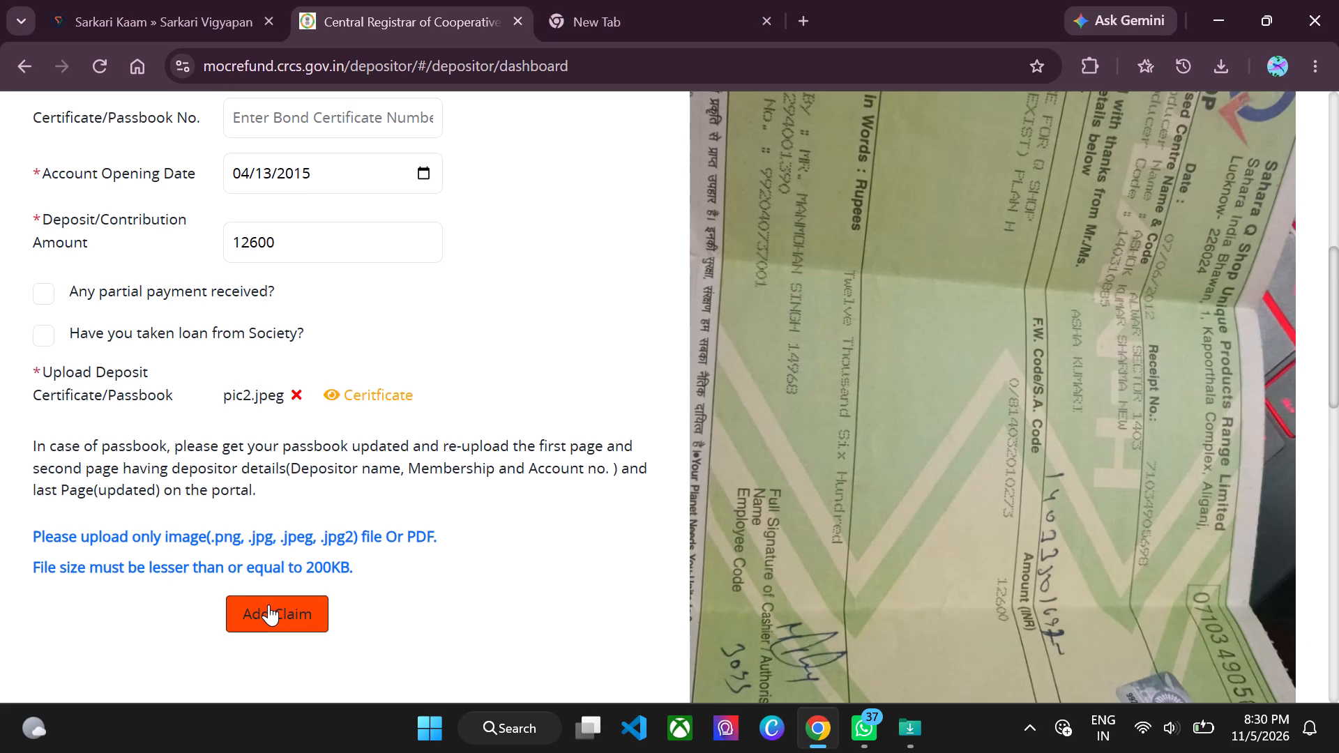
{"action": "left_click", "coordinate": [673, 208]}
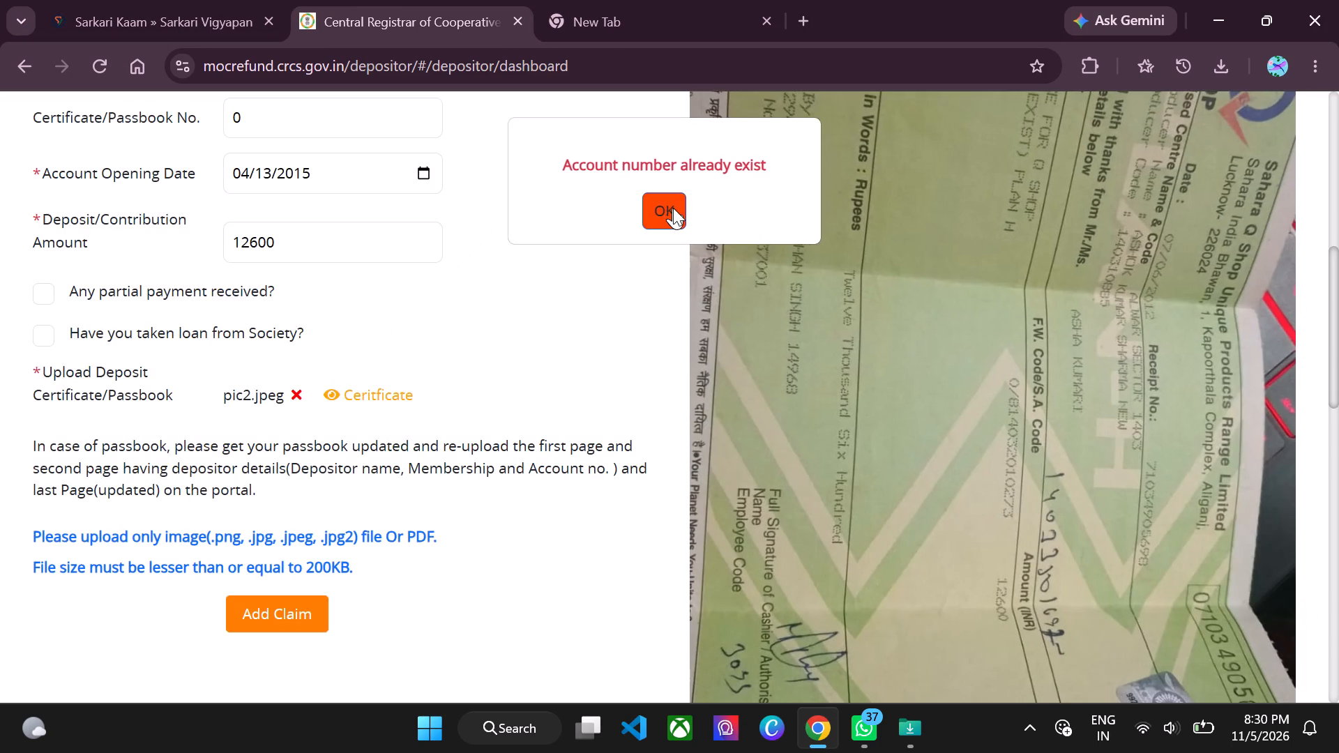
Review the second claim's entered details, especially the account number, alongside the uploaded receipt image.
{"action": "scroll", "coordinate": [495, 236], "scroll_direction": "up", "scroll_amount": 2}
{"action": "scroll", "coordinate": [510, 328], "scroll_direction": "down", "scroll_amount": 2}
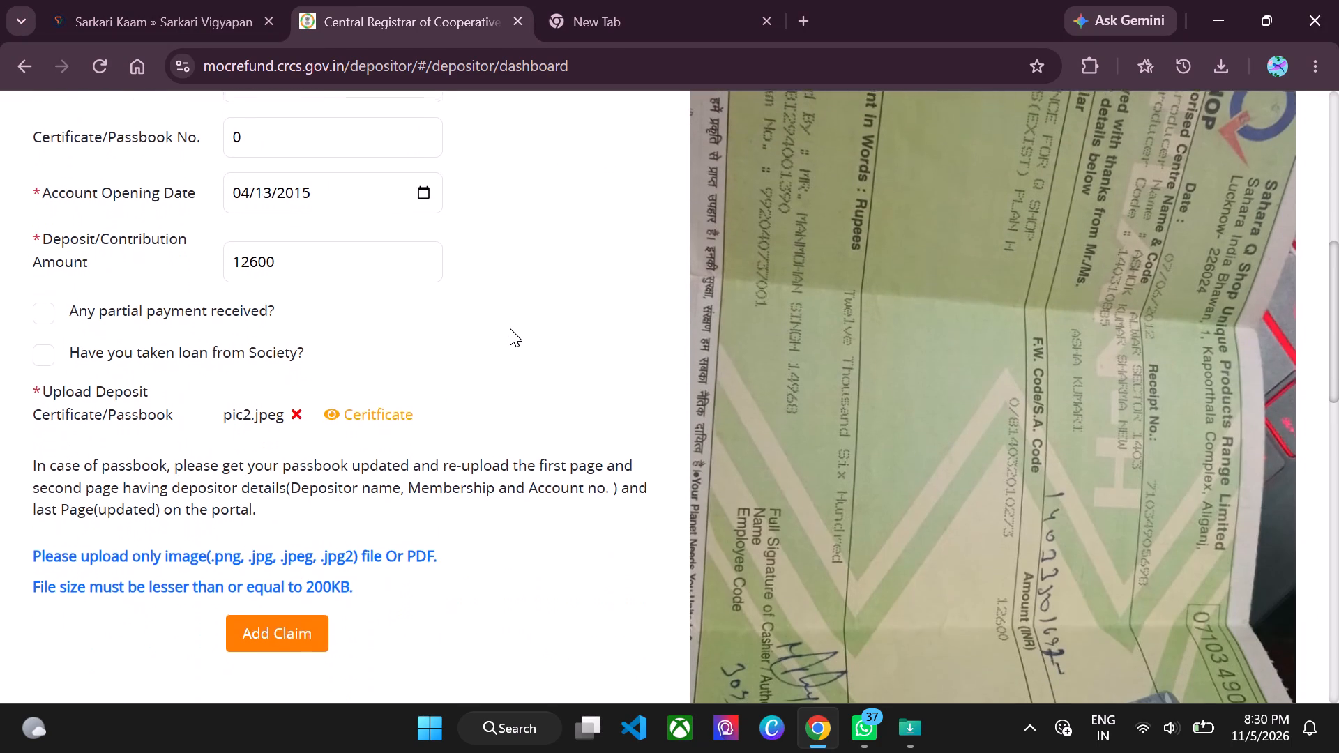
{"action": "scroll", "coordinate": [408, 386], "scroll_direction": "down", "scroll_amount": 2}
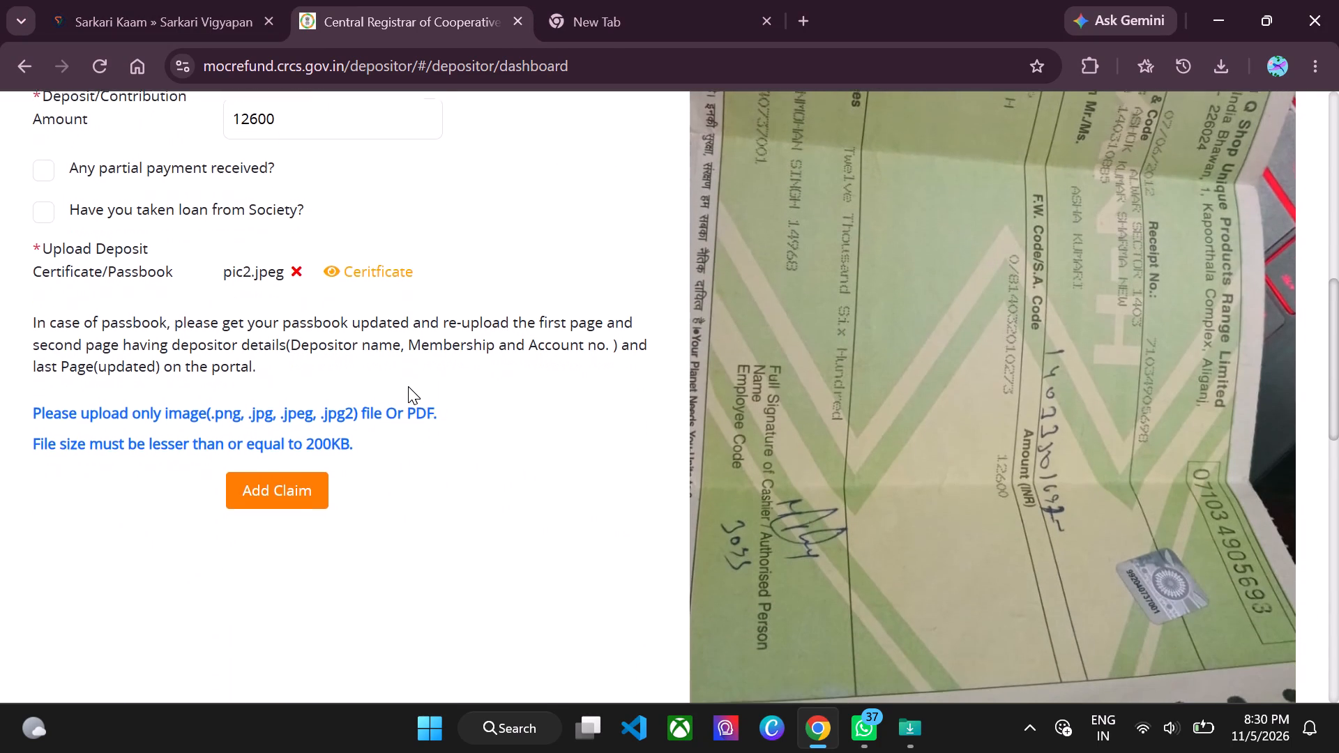
{"action": "scroll", "coordinate": [408, 386], "scroll_direction": "down", "scroll_amount": 1}
{"action": "scroll", "coordinate": [534, 232], "scroll_direction": "down", "scroll_amount": 1}
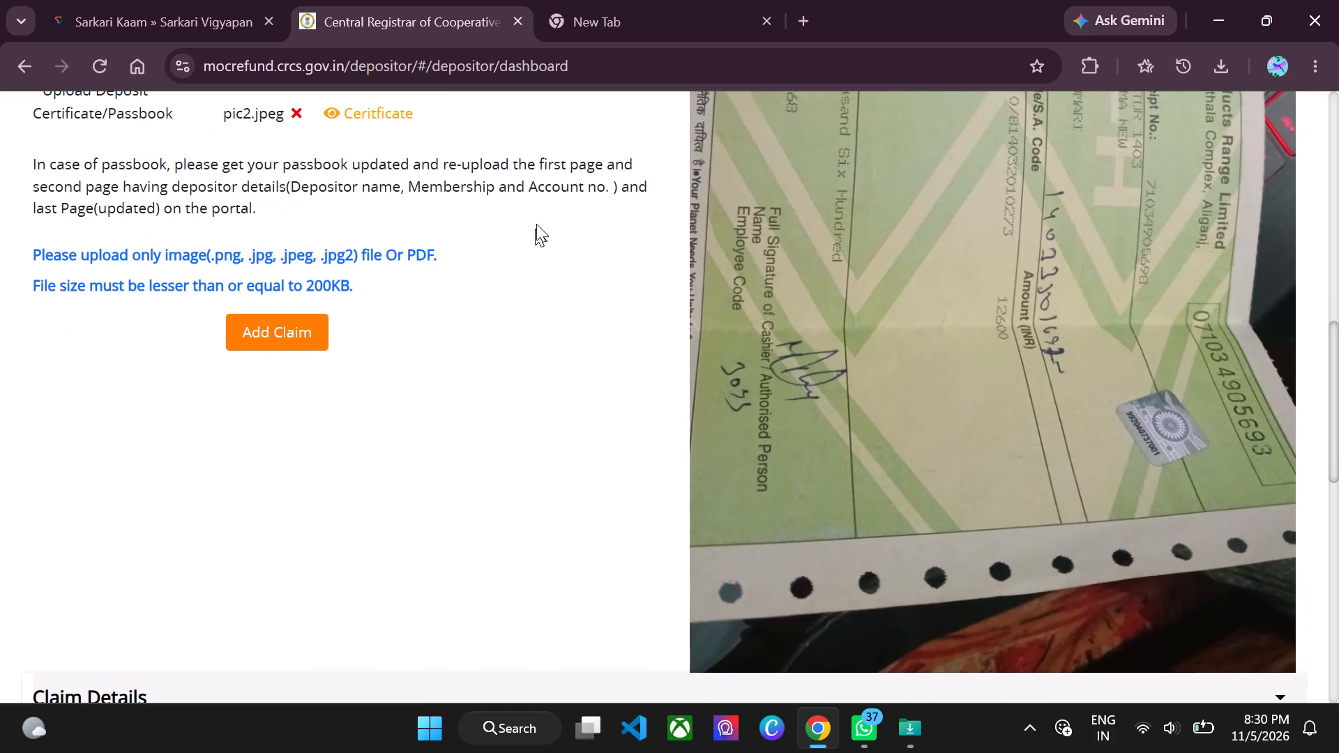
{"action": "scroll", "coordinate": [536, 214], "scroll_direction": "up", "scroll_amount": 4}
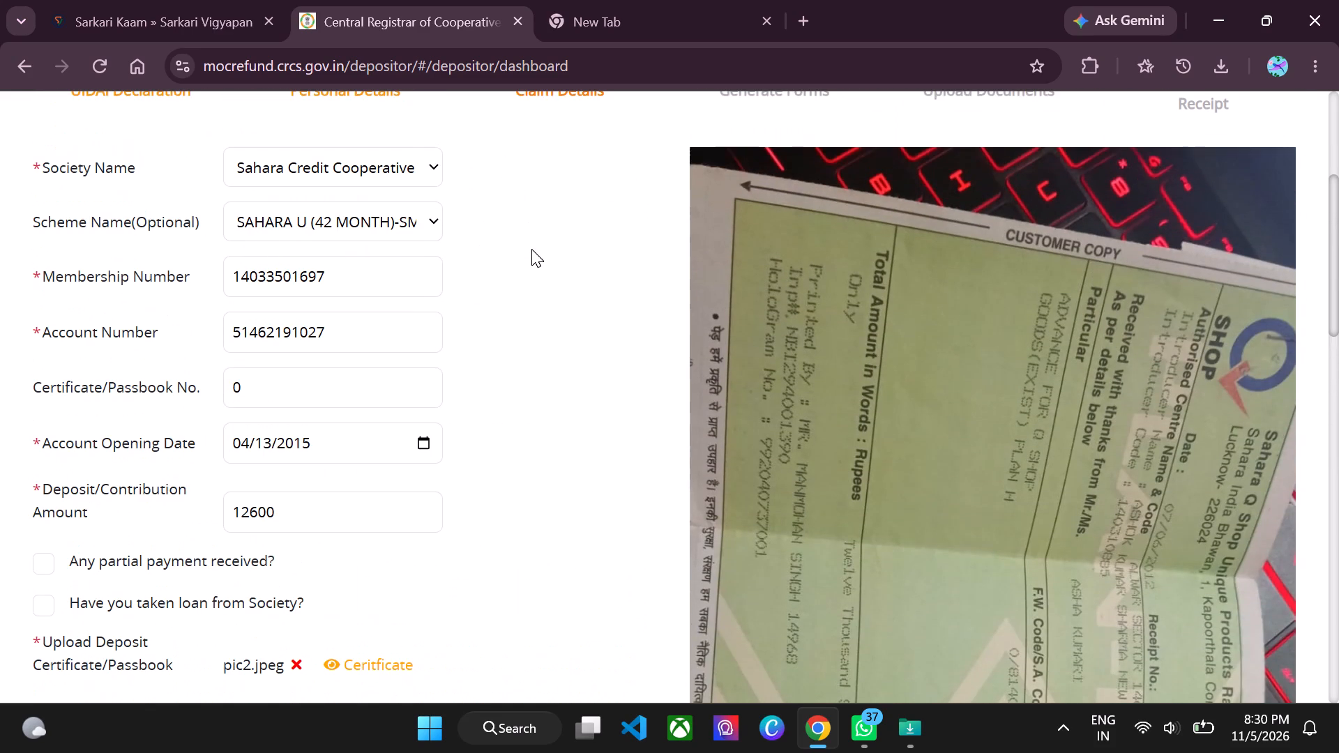
{"action": "scroll", "coordinate": [466, 246], "scroll_direction": "up", "scroll_amount": 1}
{"action": "scroll", "coordinate": [466, 246], "scroll_direction": "down", "scroll_amount": 1}
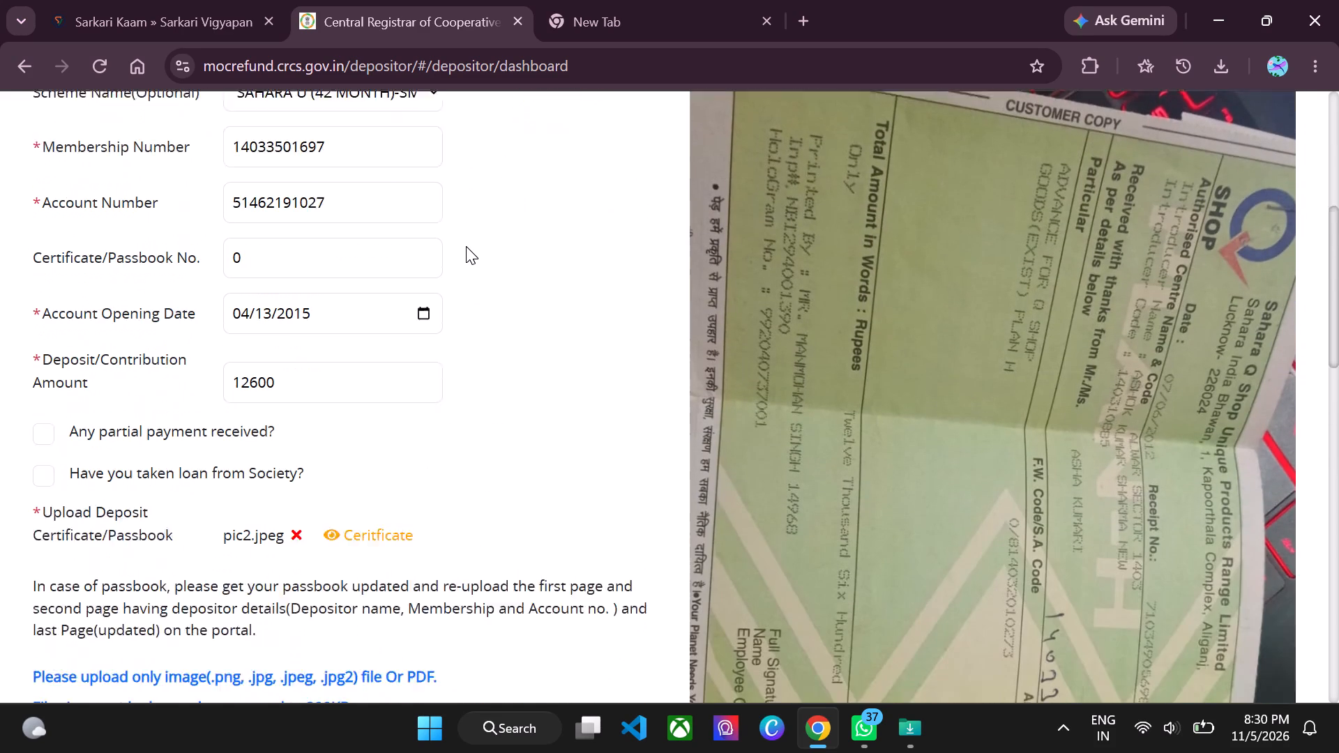
{"action": "scroll", "coordinate": [600, 310], "scroll_direction": "down", "scroll_amount": 1}
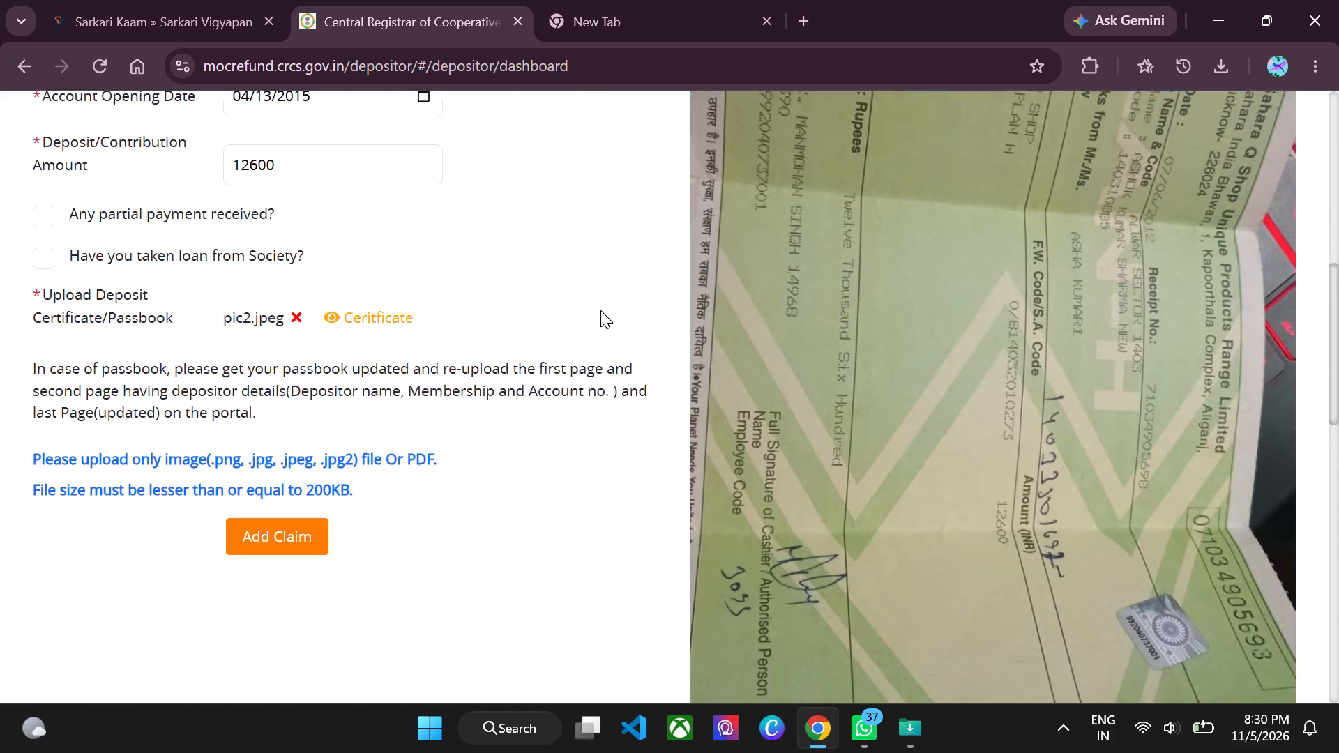
{"action": "scroll", "coordinate": [547, 252], "scroll_direction": "up", "scroll_amount": 3}
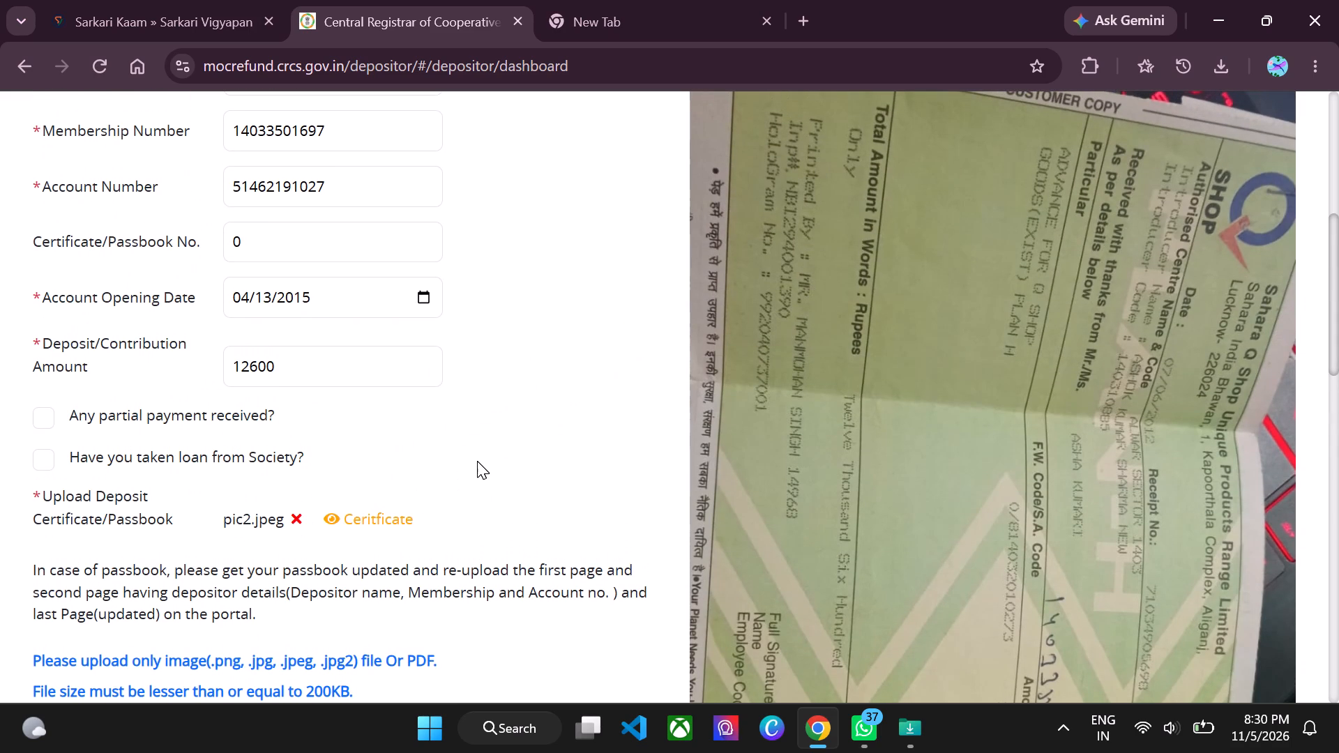
{"action": "scroll", "coordinate": [477, 461], "scroll_direction": "up", "scroll_amount": 2}
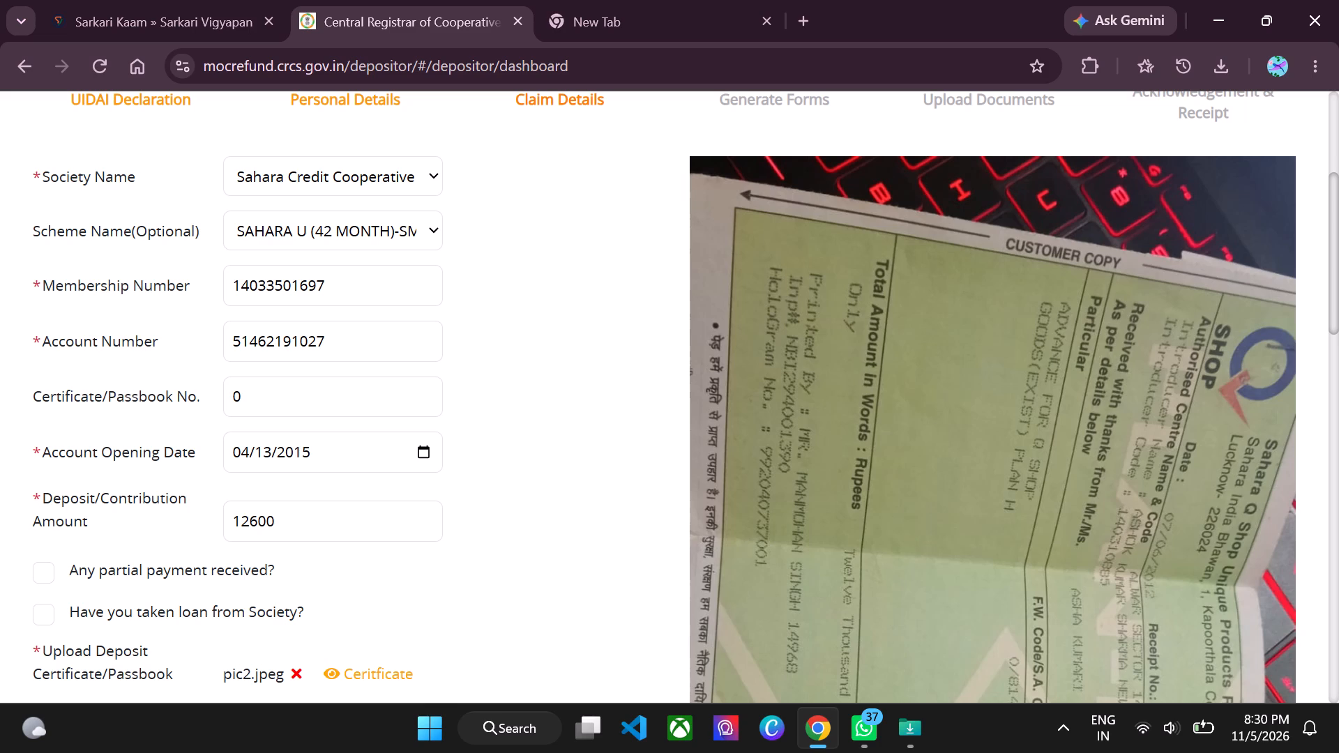
{"action": "scroll", "coordinate": [349, 338], "scroll_direction": "right", "scroll_amount": 1}
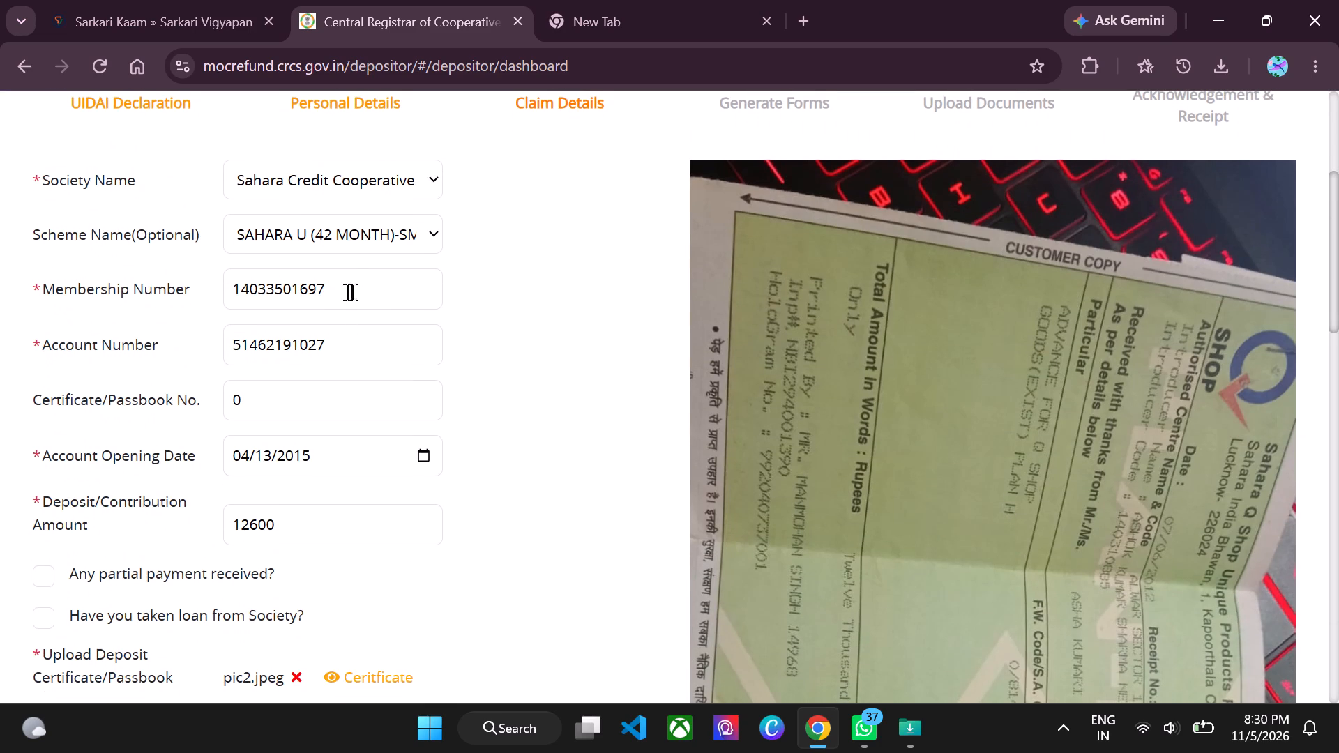
Replace the second claim's account number with the correct deposit account number, fixing the missed digit.
{"action": "double_click", "coordinate": [345, 291]}
{"action": "left_click", "coordinate": [351, 343]}
{"action": "left_click_drag", "start_coordinate": [351, 343], "coordinate": [225, 347]}
{"action": "key", "text": "BackSpace"}
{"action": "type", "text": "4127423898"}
{"action": "scroll", "coordinate": [225, 347], "scroll_direction": "down", "scroll_amount": 1}
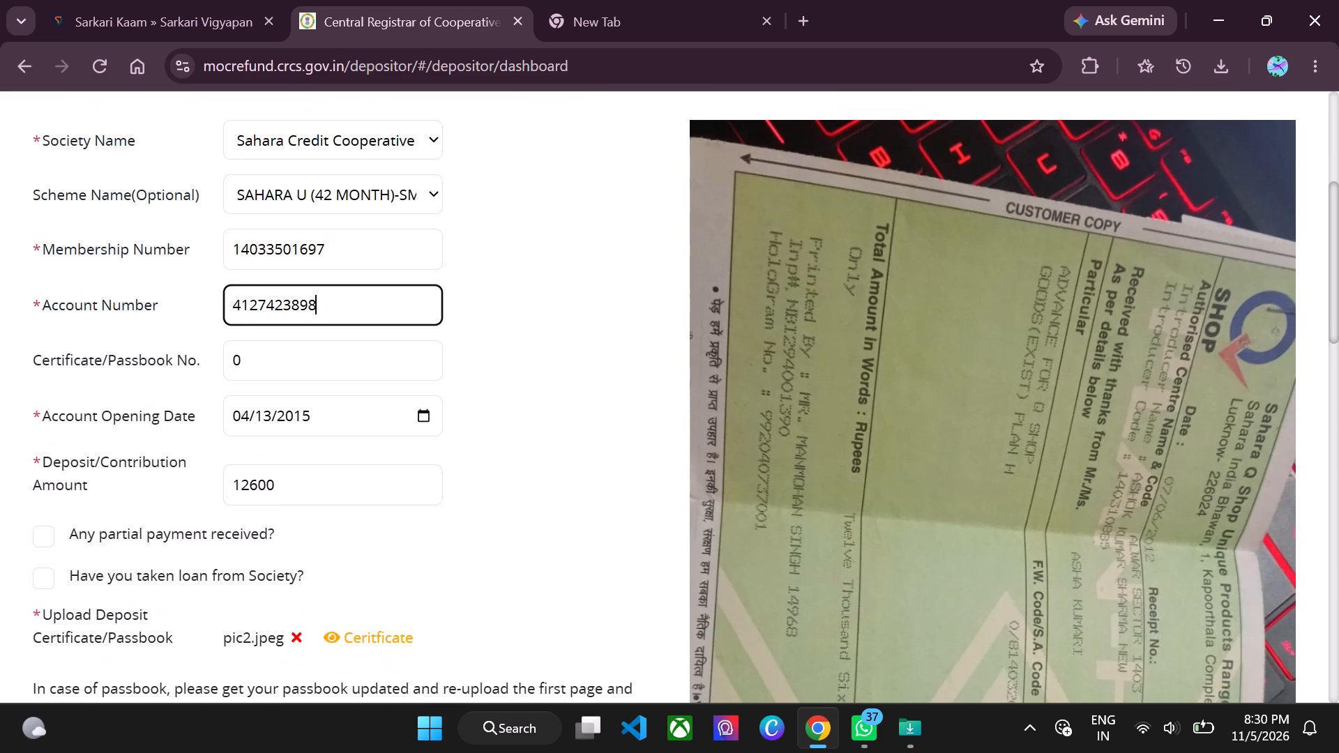
{"action": "key", "text": "BackSpace"}
{"action": "key", "text": "BackSpace"}
{"action": "key", "text": "BackSpace"}
{"action": "key", "text": "BackSpace"}
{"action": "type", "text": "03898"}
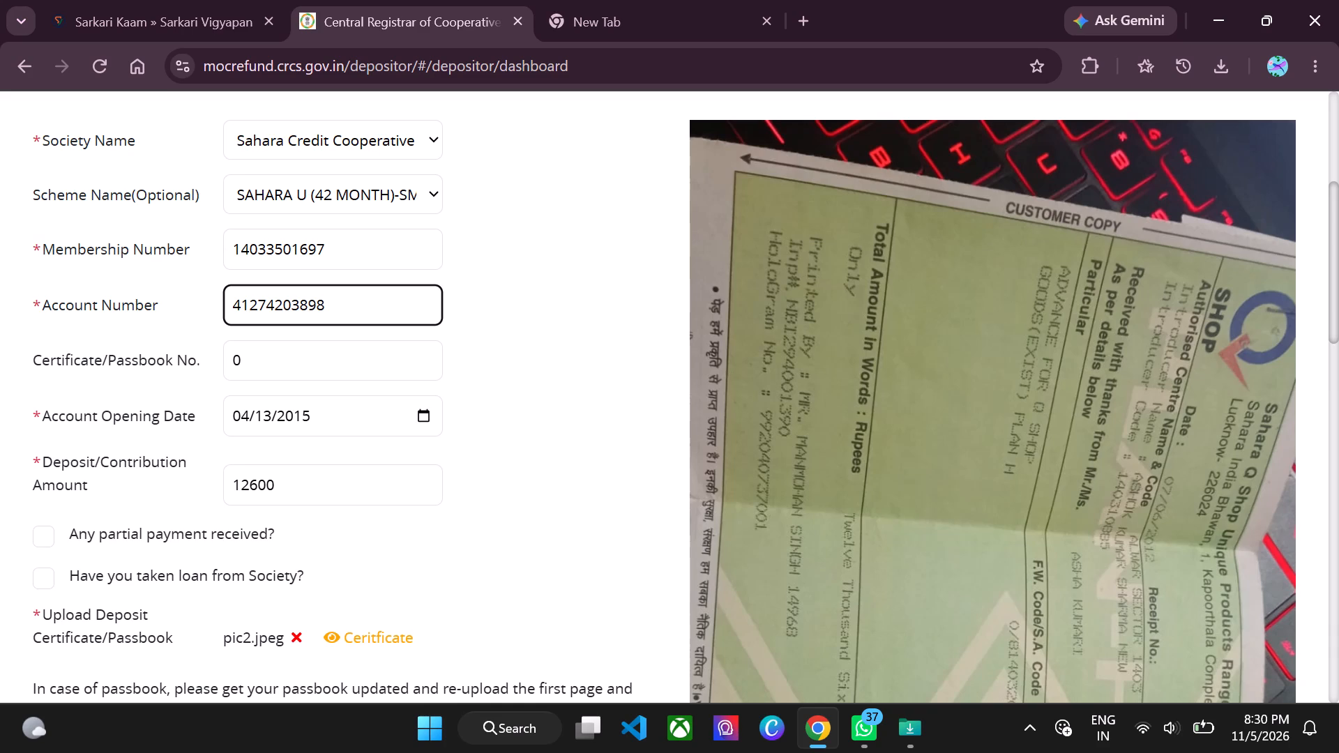
Open the second claim's account opening date calendar and its month and year selection.
{"action": "scroll", "coordinate": [327, 310], "scroll_direction": "down", "scroll_amount": 1}
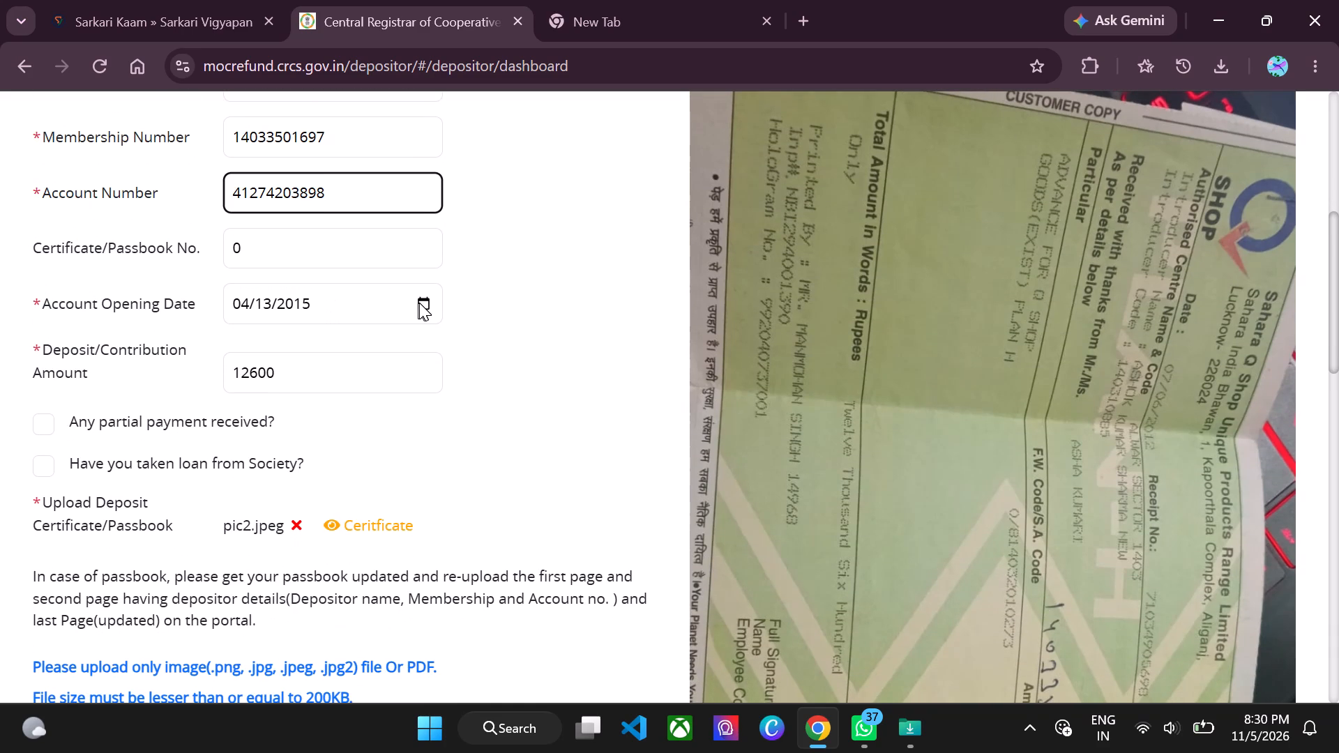
{"action": "left_click", "coordinate": [421, 303]}
{"action": "left_click", "coordinate": [287, 343]}
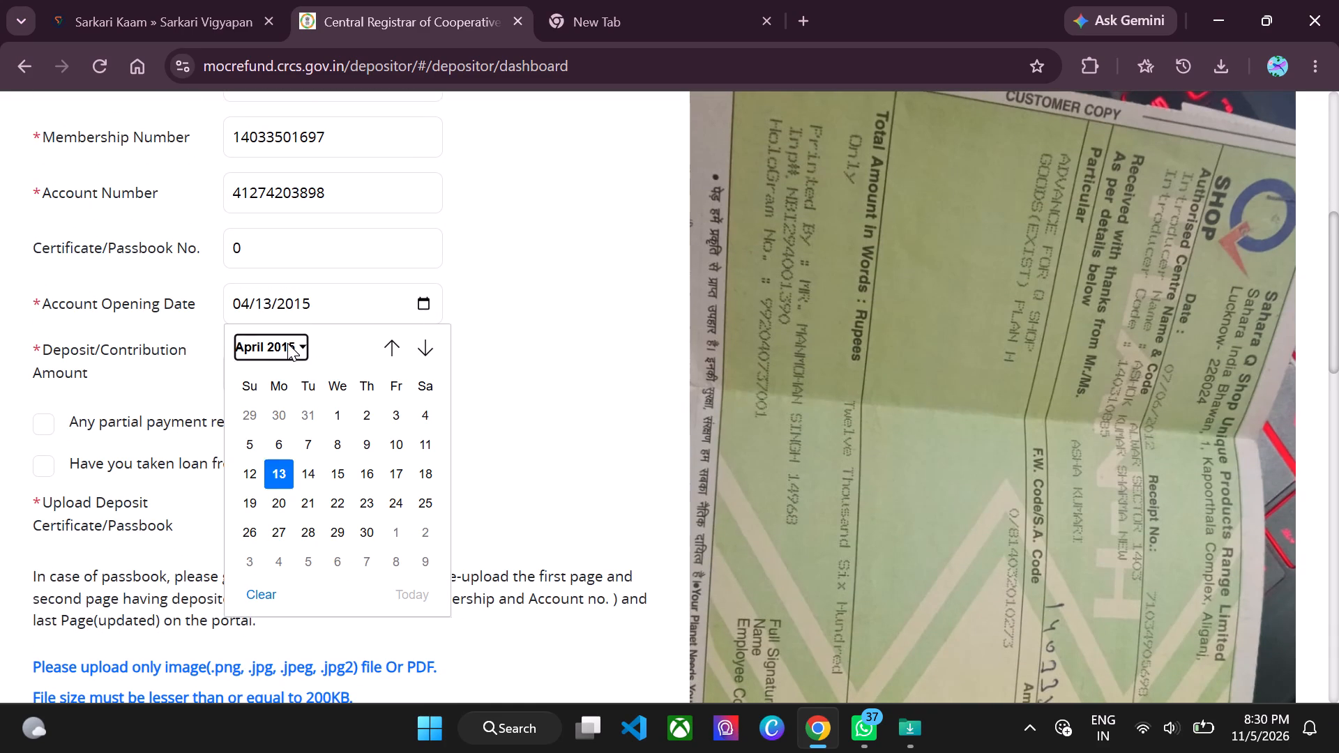
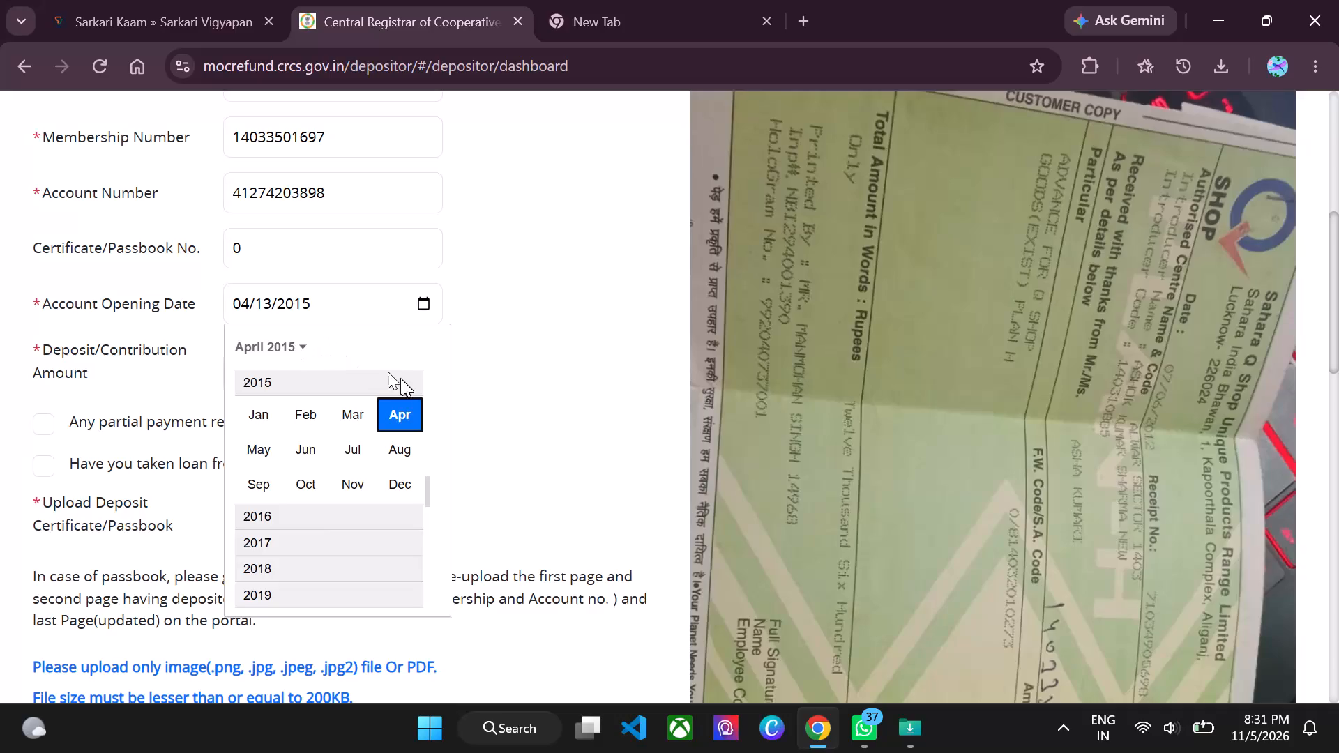
Expand 2022 in the account opening date's year list and examine which of its months are selectable.
{"action": "left_click", "coordinate": [284, 349]}
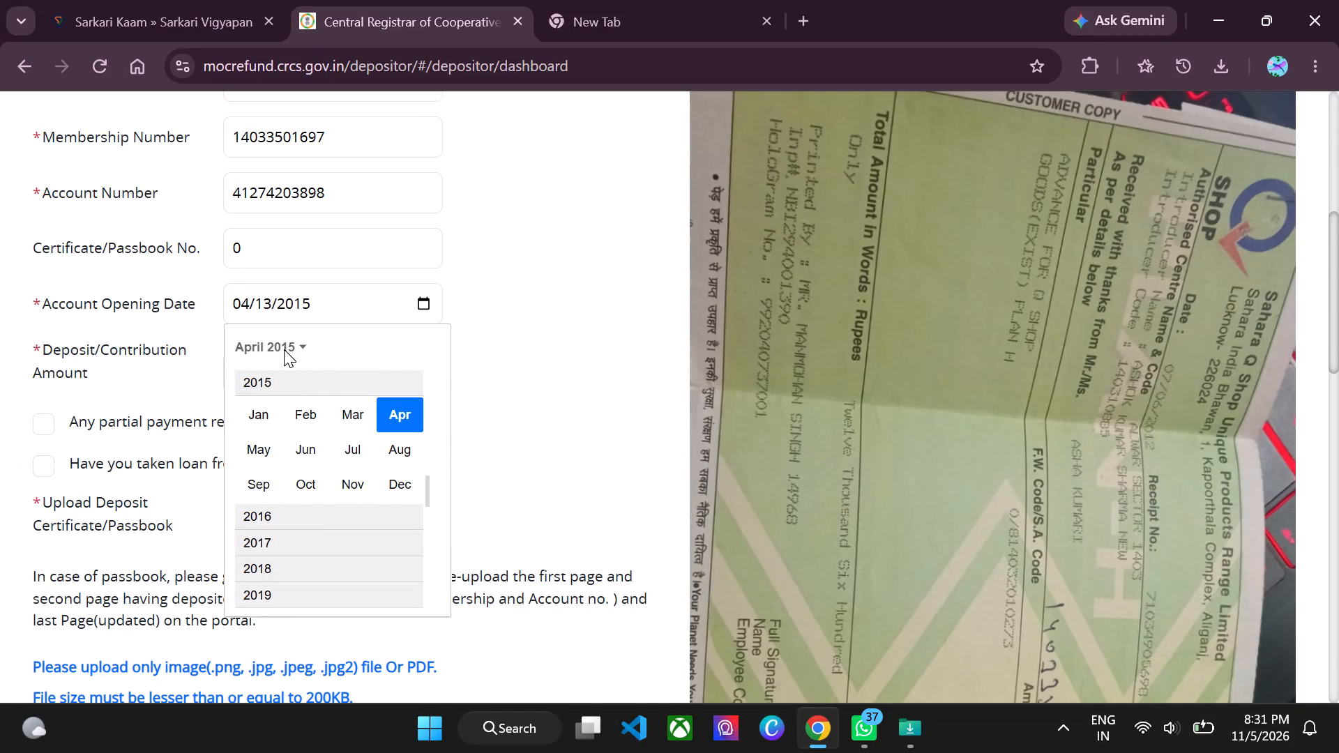
{"action": "left_click", "coordinate": [292, 349]}
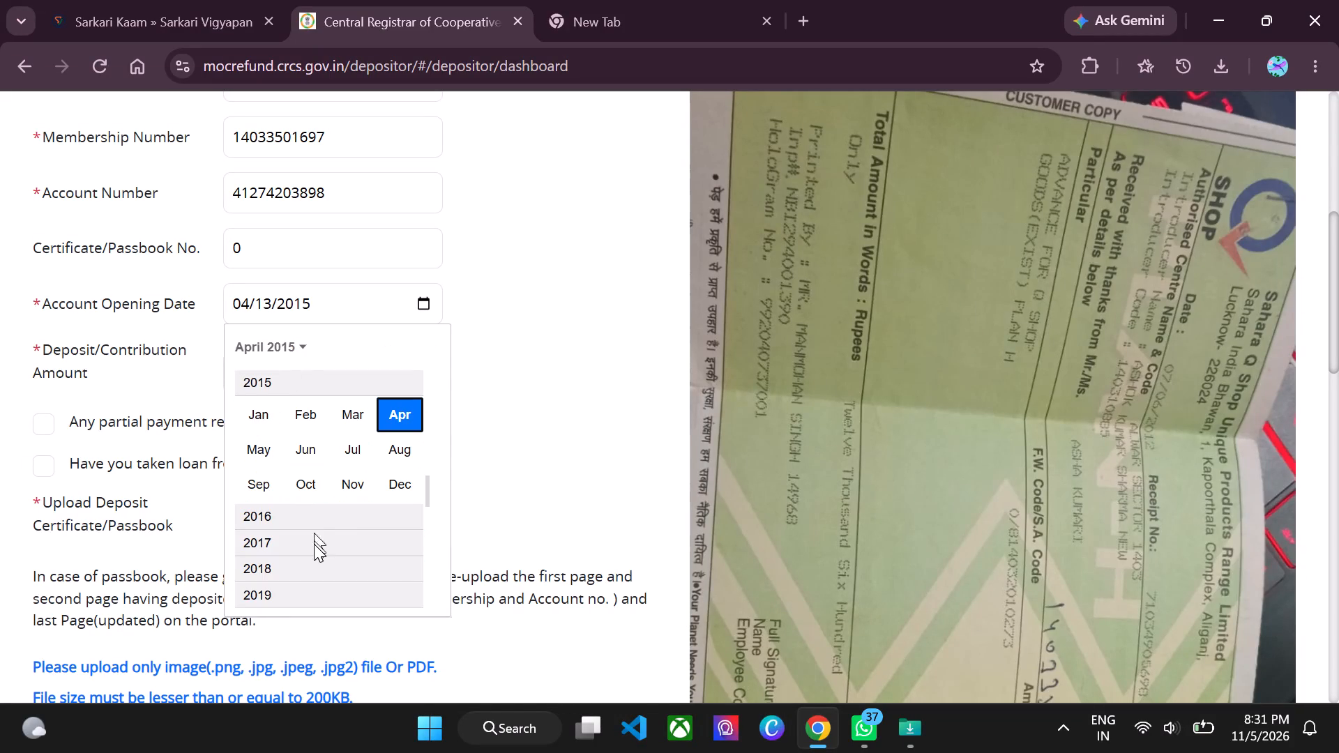
{"action": "scroll", "coordinate": [314, 545], "scroll_direction": "down", "scroll_amount": 4}
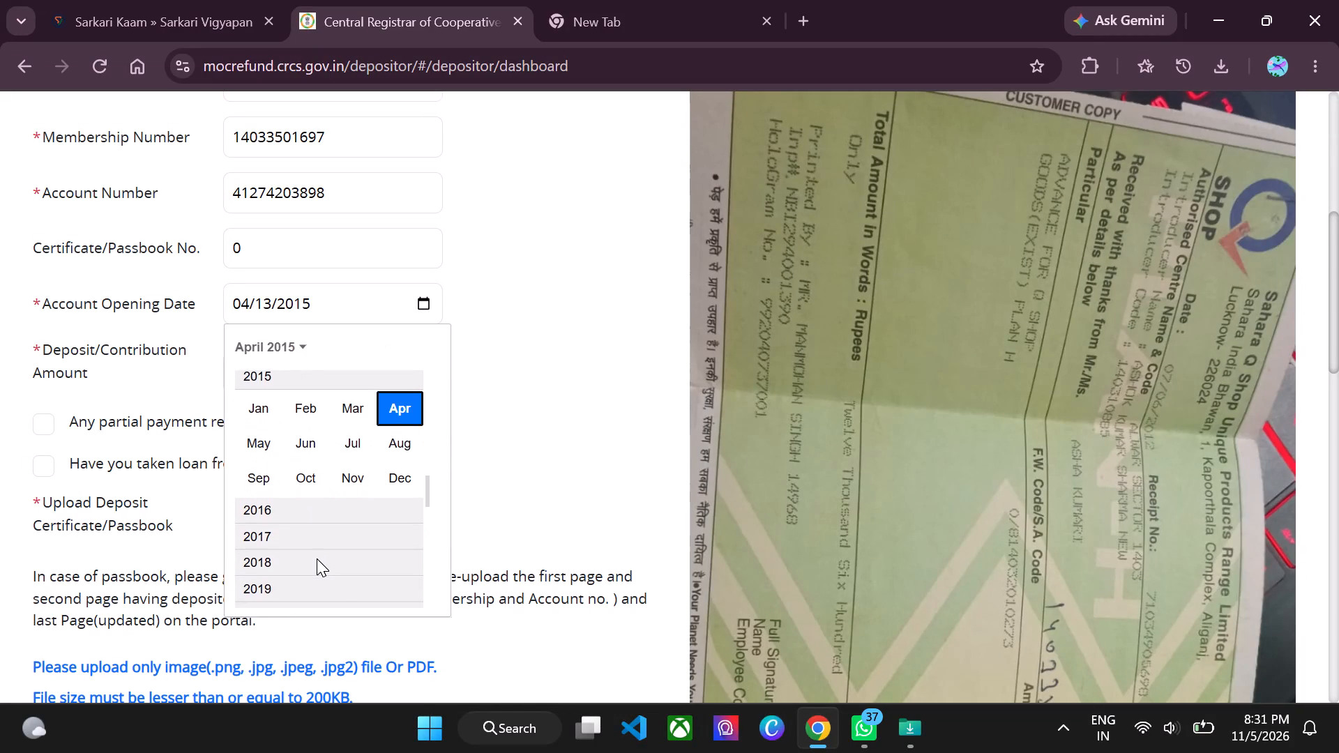
{"action": "scroll", "coordinate": [317, 558], "scroll_direction": "down", "scroll_amount": 7}
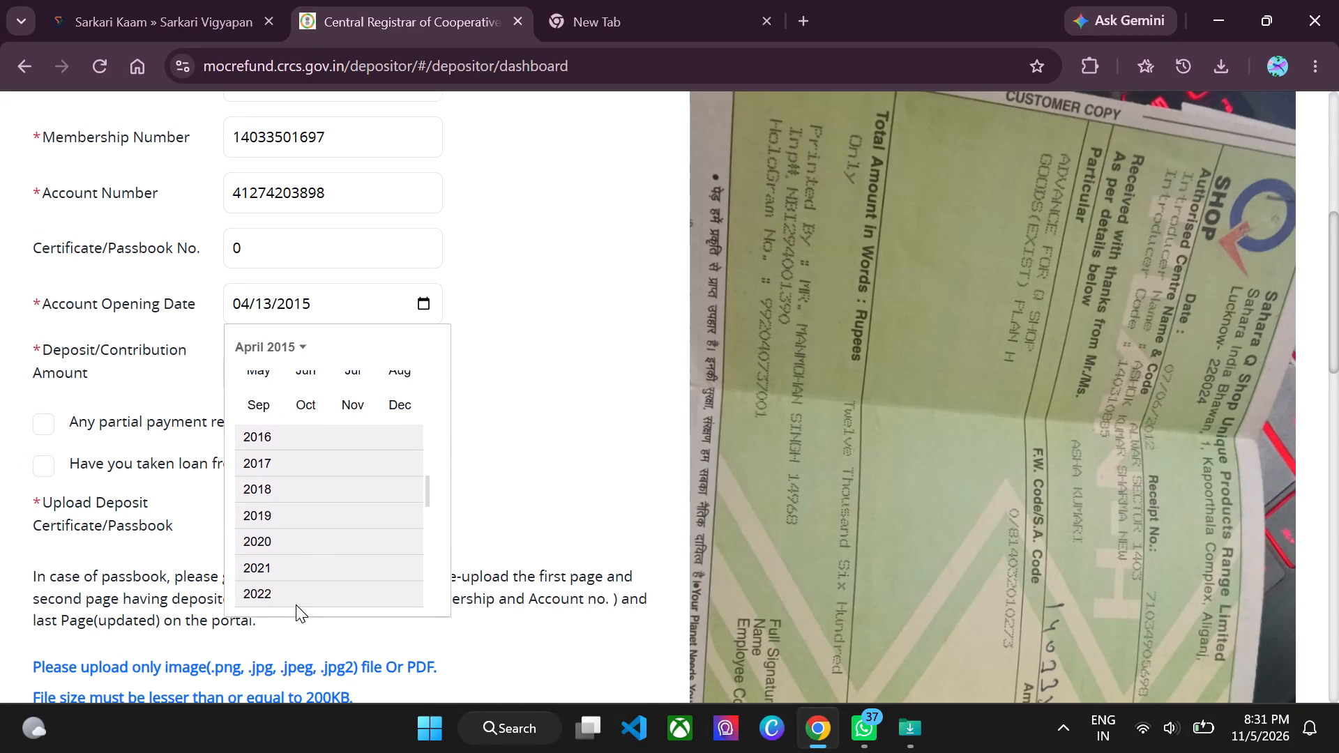
{"action": "left_click", "coordinate": [296, 604]}
{"action": "left_click", "coordinate": [307, 492]}
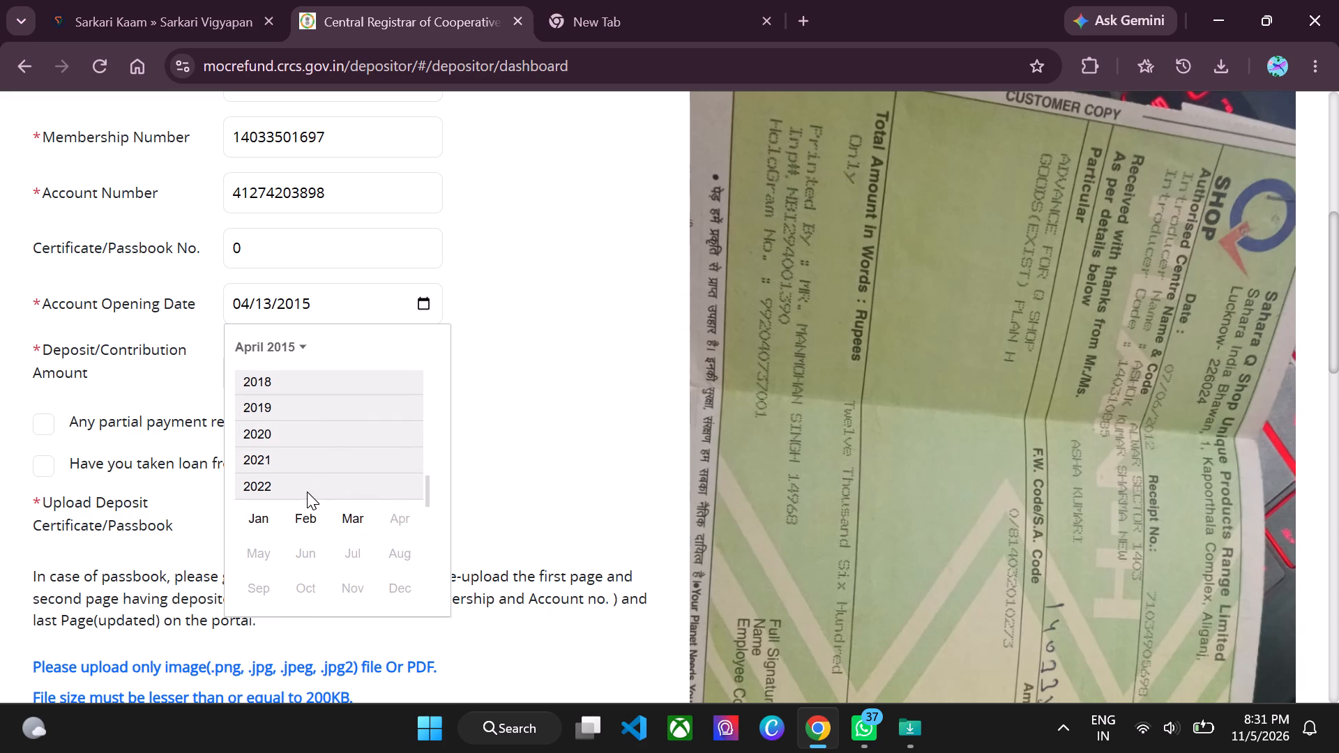
{"action": "left_click", "coordinate": [307, 492]}
{"action": "left_click", "coordinate": [271, 487]}
{"action": "triple_click", "coordinate": [263, 478]}
{"action": "double_click", "coordinate": [263, 478]}
{"action": "left_click_drag", "start_coordinate": [263, 478], "coordinate": [263, 485]}
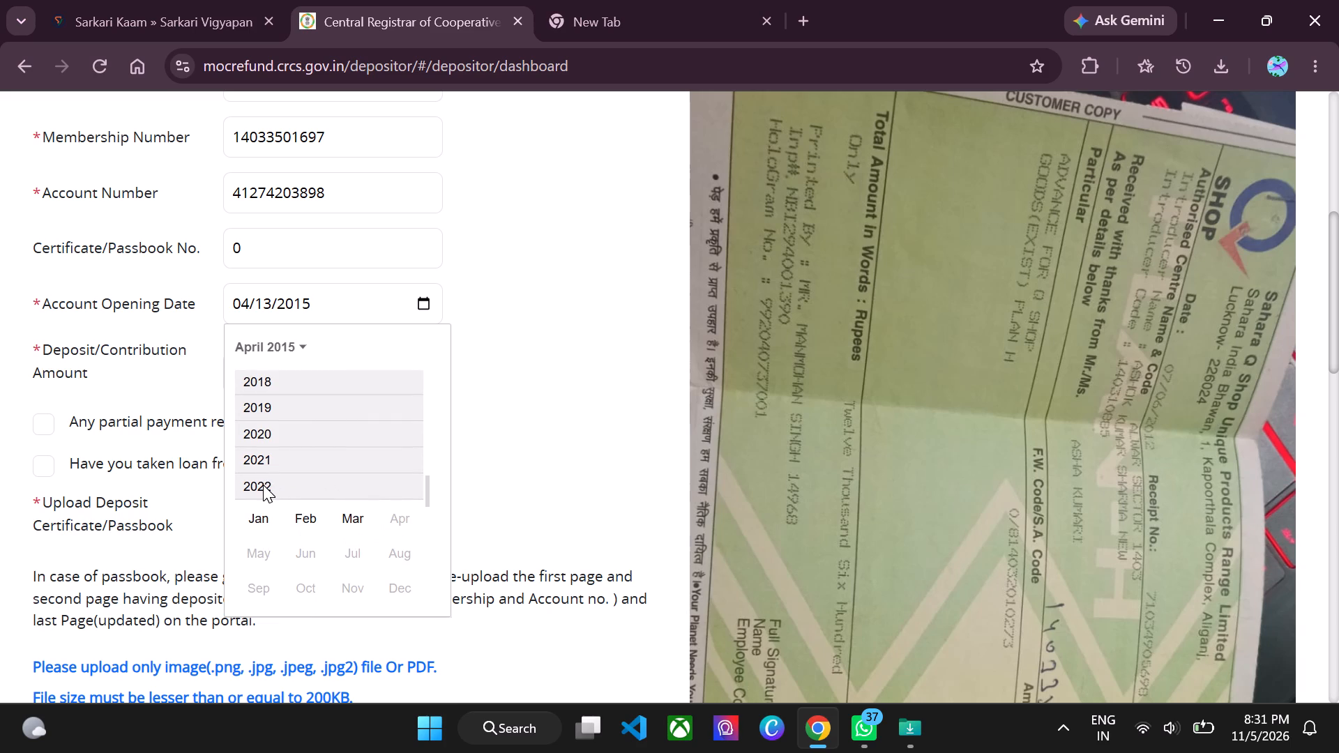
{"action": "triple_click", "coordinate": [263, 485]}
{"action": "left_click", "coordinate": [263, 485]}
{"action": "left_click", "coordinate": [293, 482]}
{"action": "scroll", "coordinate": [321, 479], "scroll_direction": "down", "scroll_amount": 6}
Reopen the account opening date calendar and look through the later years, closing it without picking a date.
{"action": "left_click", "coordinate": [421, 298]}
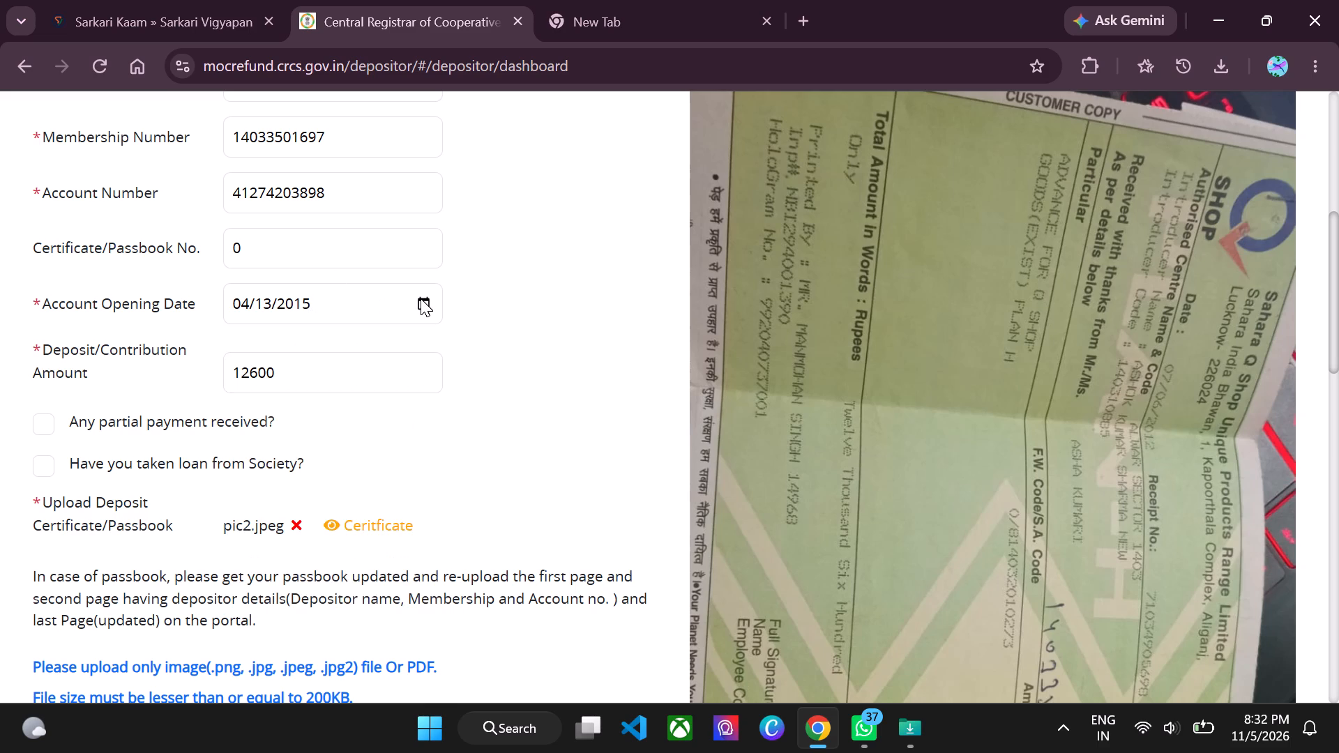
{"action": "left_click", "coordinate": [247, 358]}
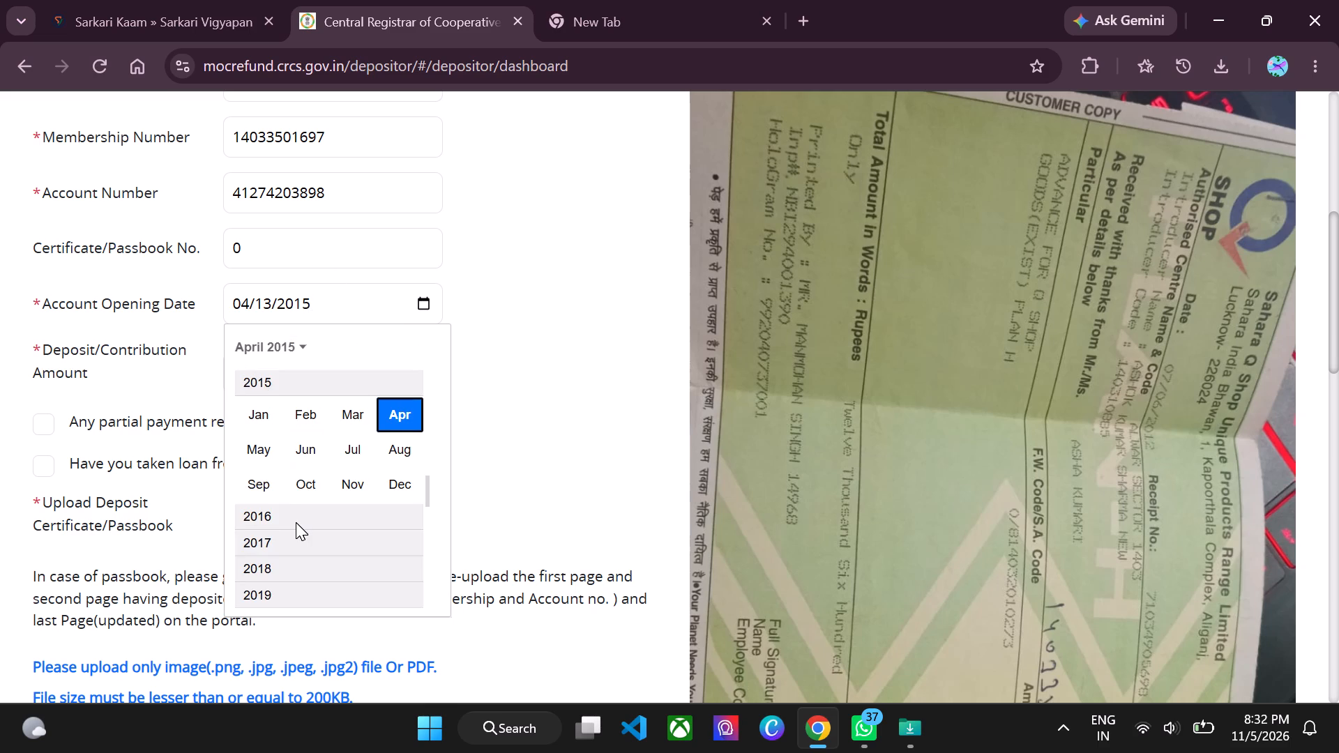
{"action": "scroll", "coordinate": [296, 522], "scroll_direction": "down", "scroll_amount": 15}
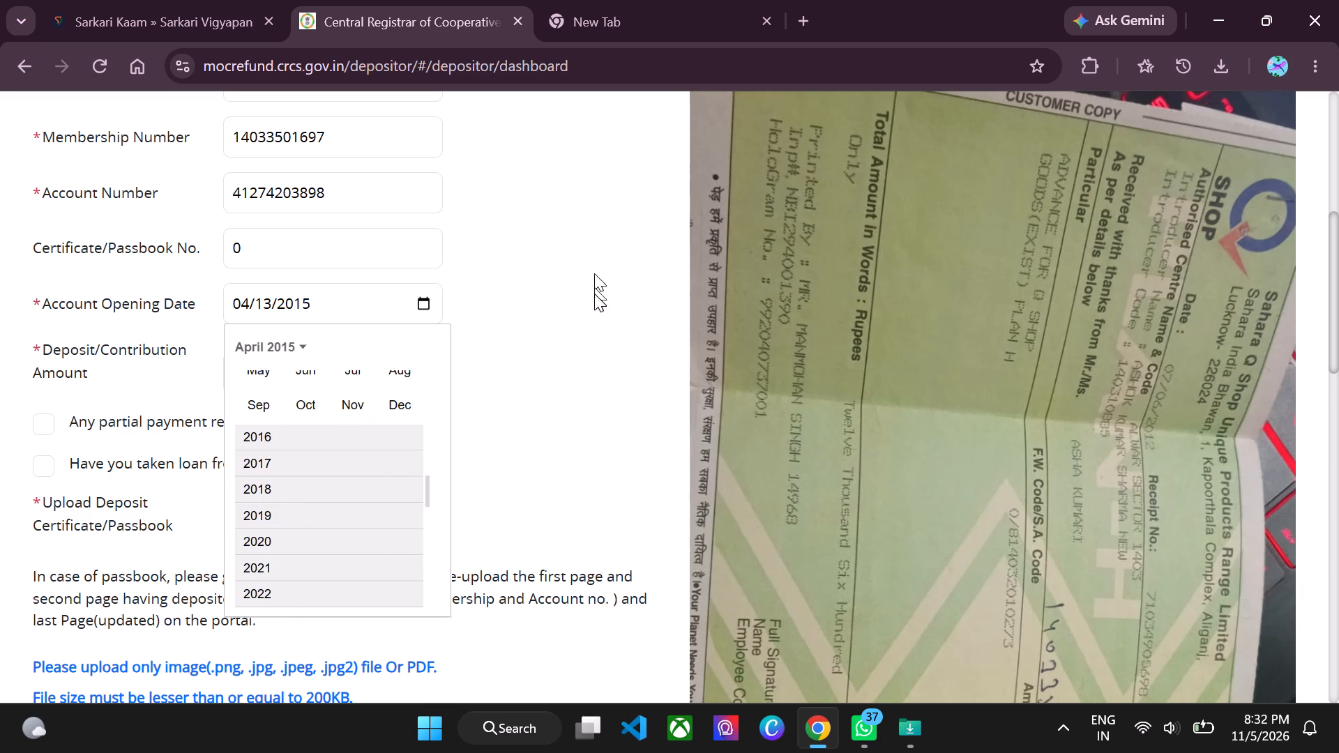
{"action": "left_click", "coordinate": [593, 312]}
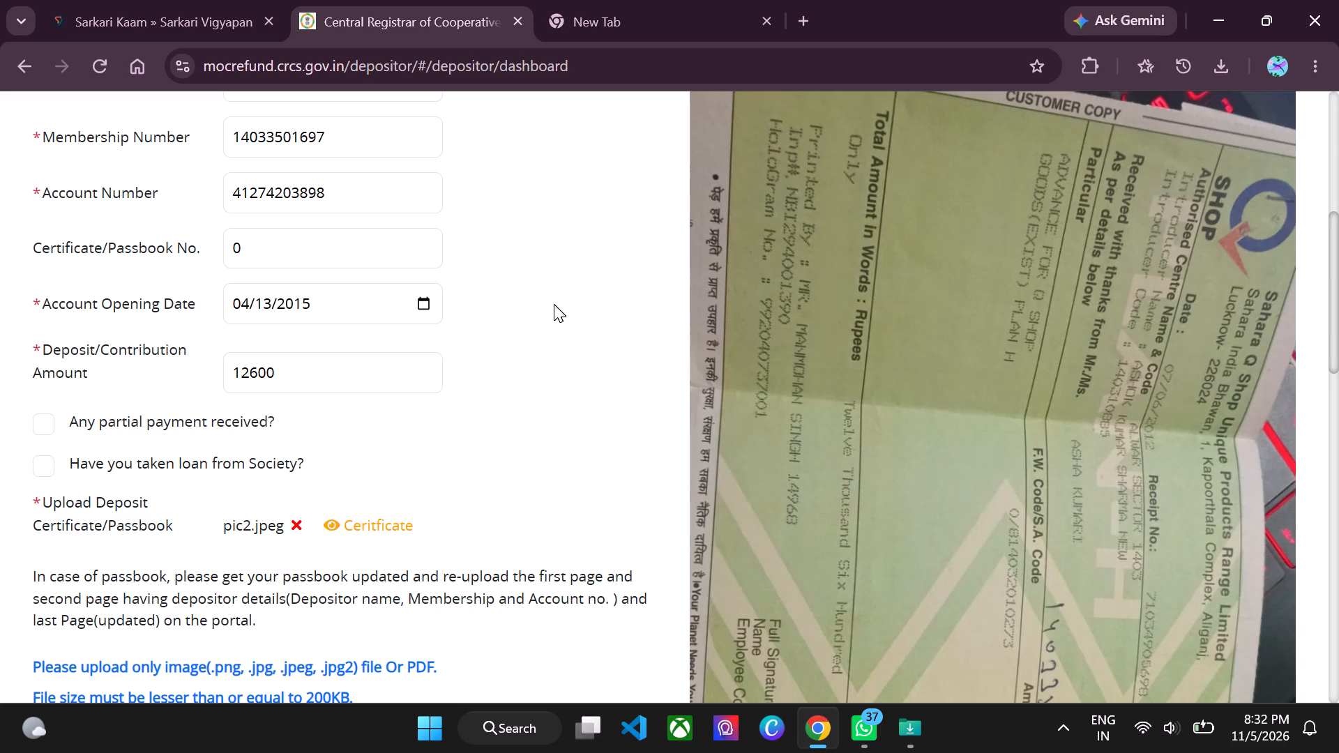
Proceed from Claim Details to the Generate Forms stage.
{"action": "scroll", "coordinate": [554, 304], "scroll_direction": "down", "scroll_amount": 3}
{"action": "scroll", "coordinate": [468, 419], "scroll_direction": "down", "scroll_amount": 2}
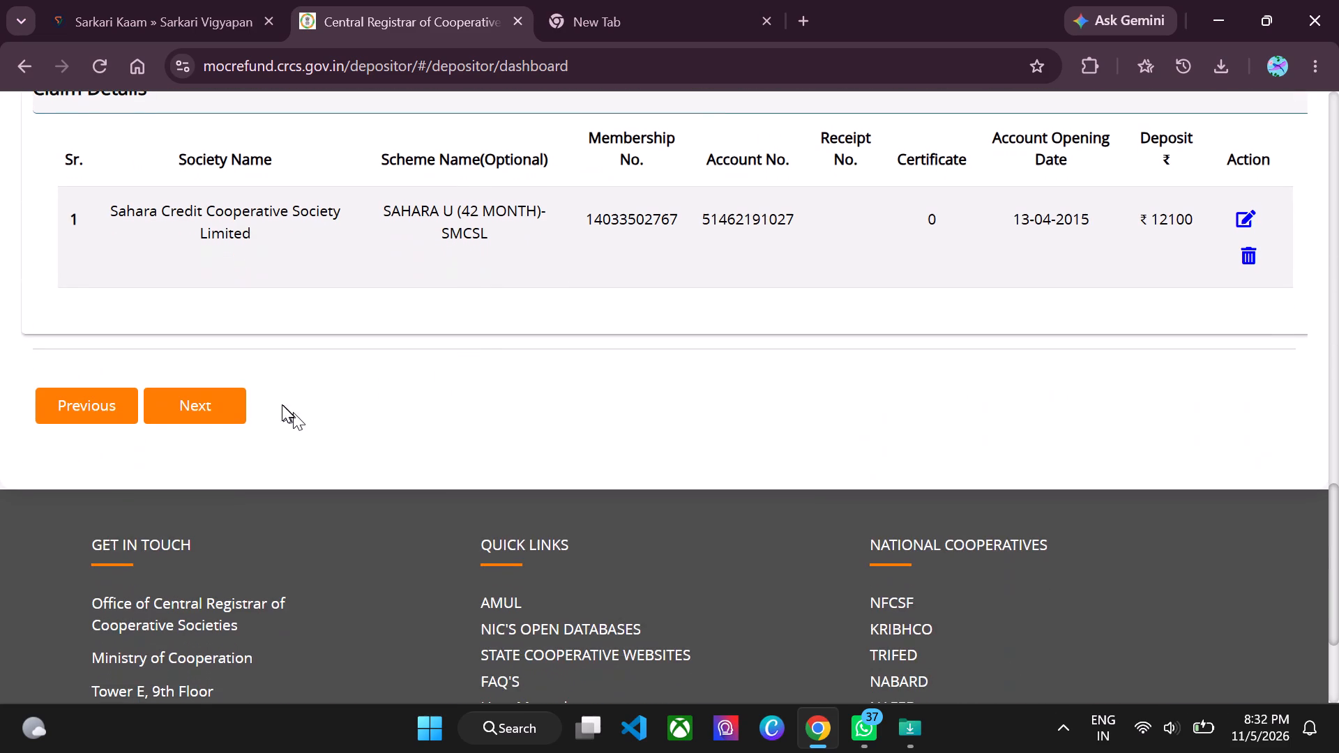
{"action": "left_click", "coordinate": [222, 399]}
Generate the claim request form.
{"action": "scroll", "coordinate": [421, 418], "scroll_direction": "down", "scroll_amount": 1}
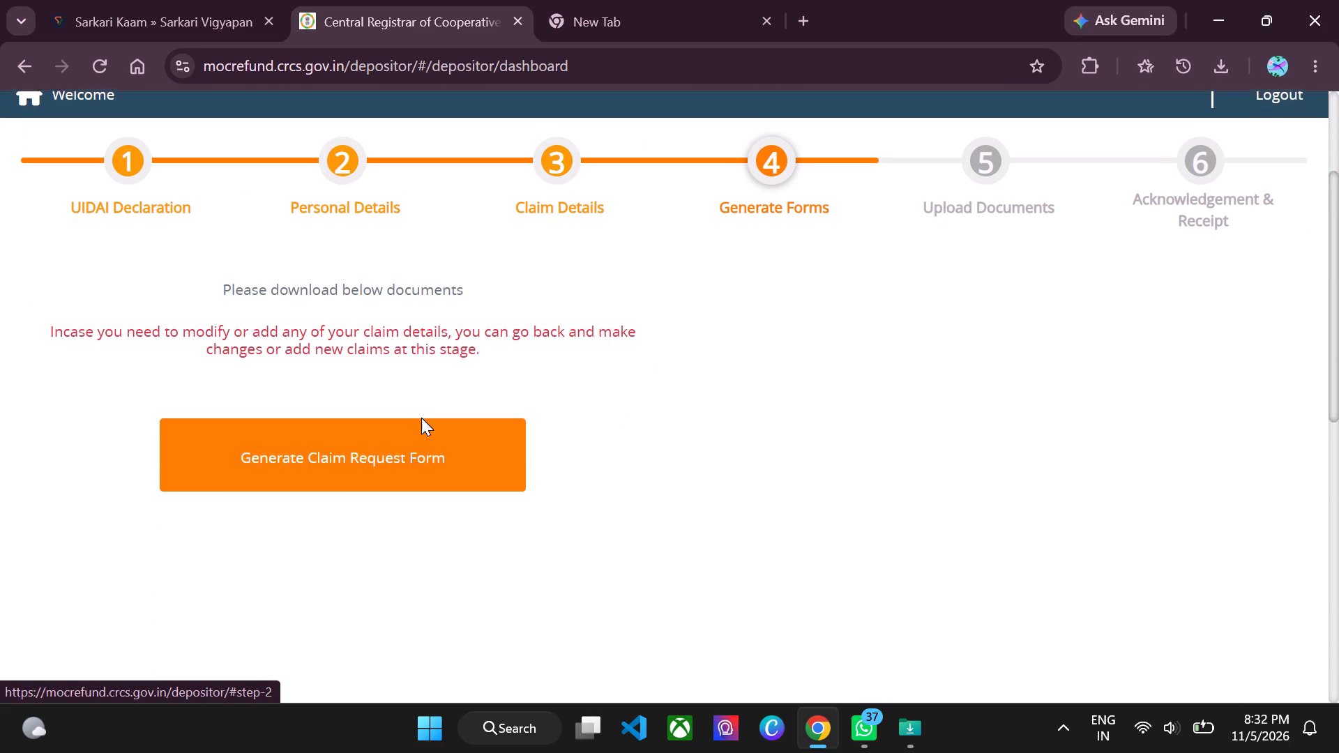
{"action": "left_click", "coordinate": [363, 440]}
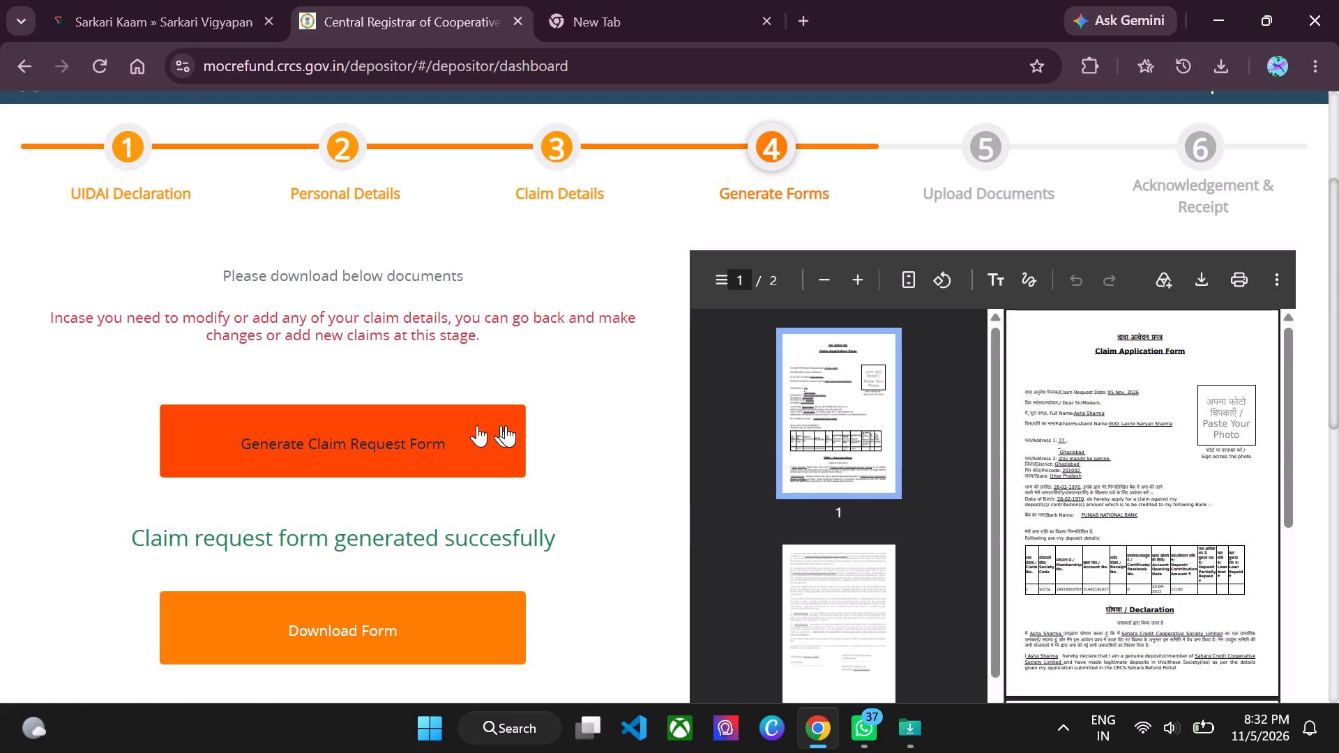
Download the generated claim request form as a PDF, confirming the download.
{"action": "scroll", "coordinate": [507, 425], "scroll_direction": "down", "scroll_amount": 2}
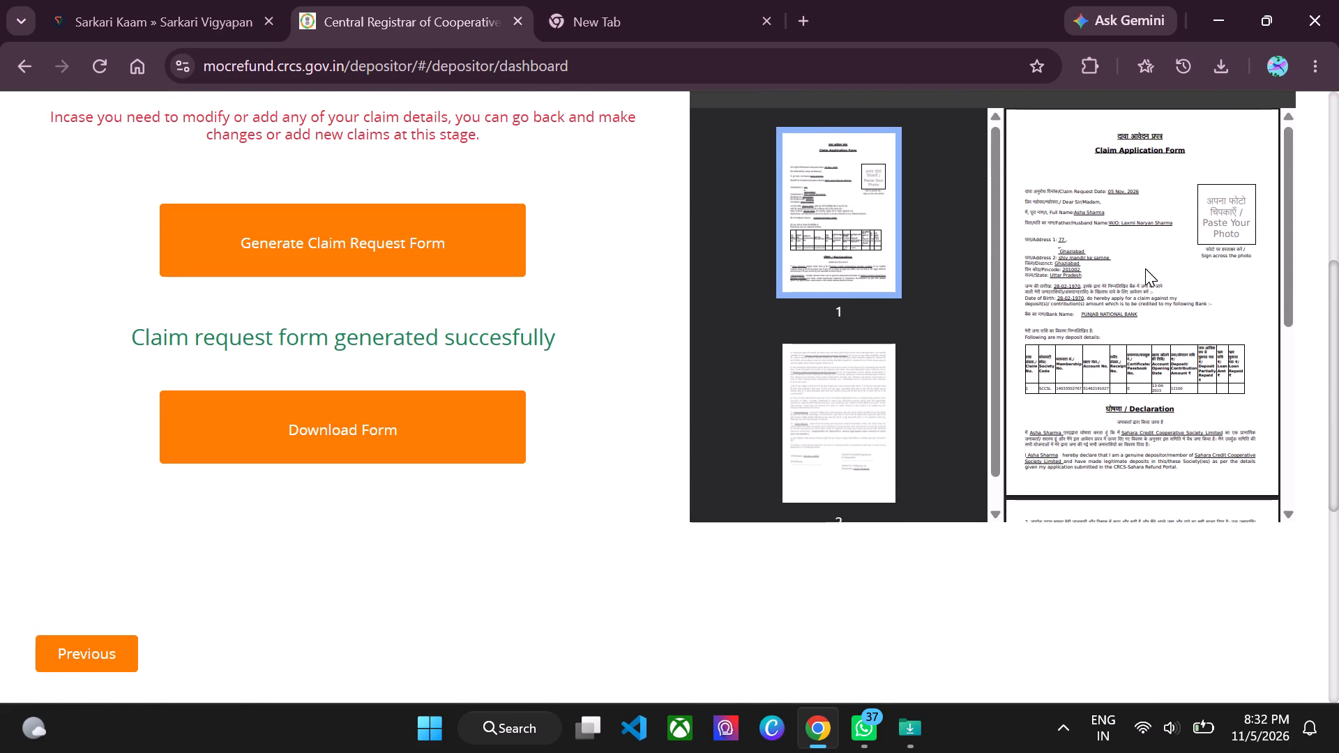
{"action": "left_click", "coordinate": [428, 416]}
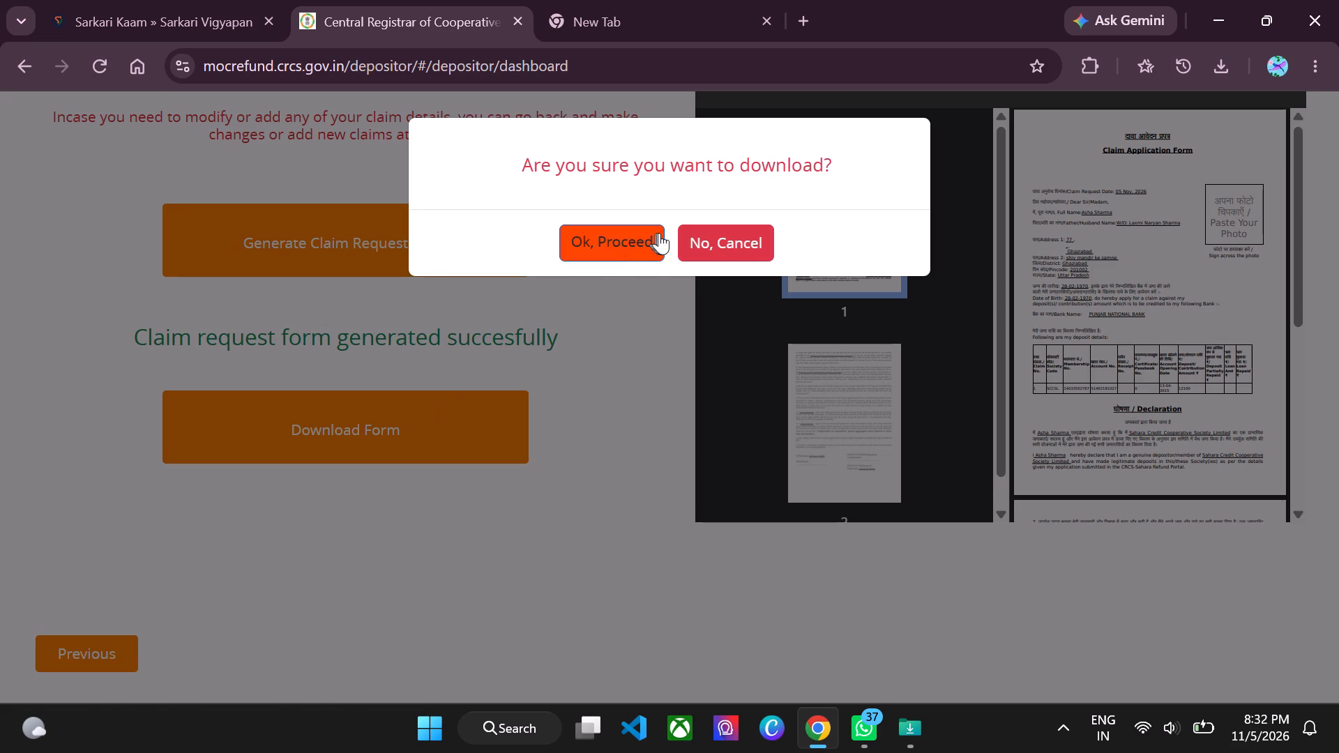
{"action": "left_click", "coordinate": [612, 252]}
Review both pages of the claim form preview, including the deposit details, declaration, date, place and signature areas.
{"action": "scroll", "coordinate": [1170, 284], "scroll_direction": "left", "scroll_amount": 1}
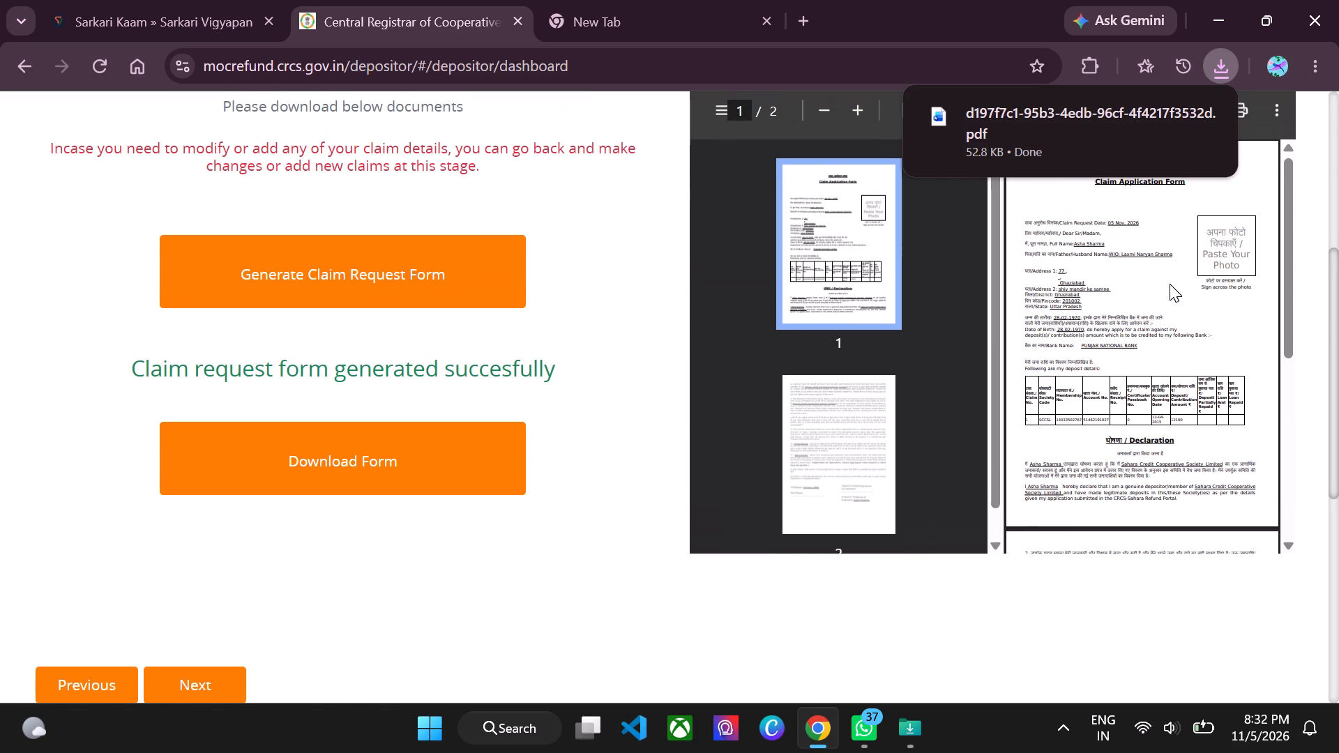
{"action": "scroll", "coordinate": [580, 330], "scroll_direction": "left", "scroll_amount": 6}
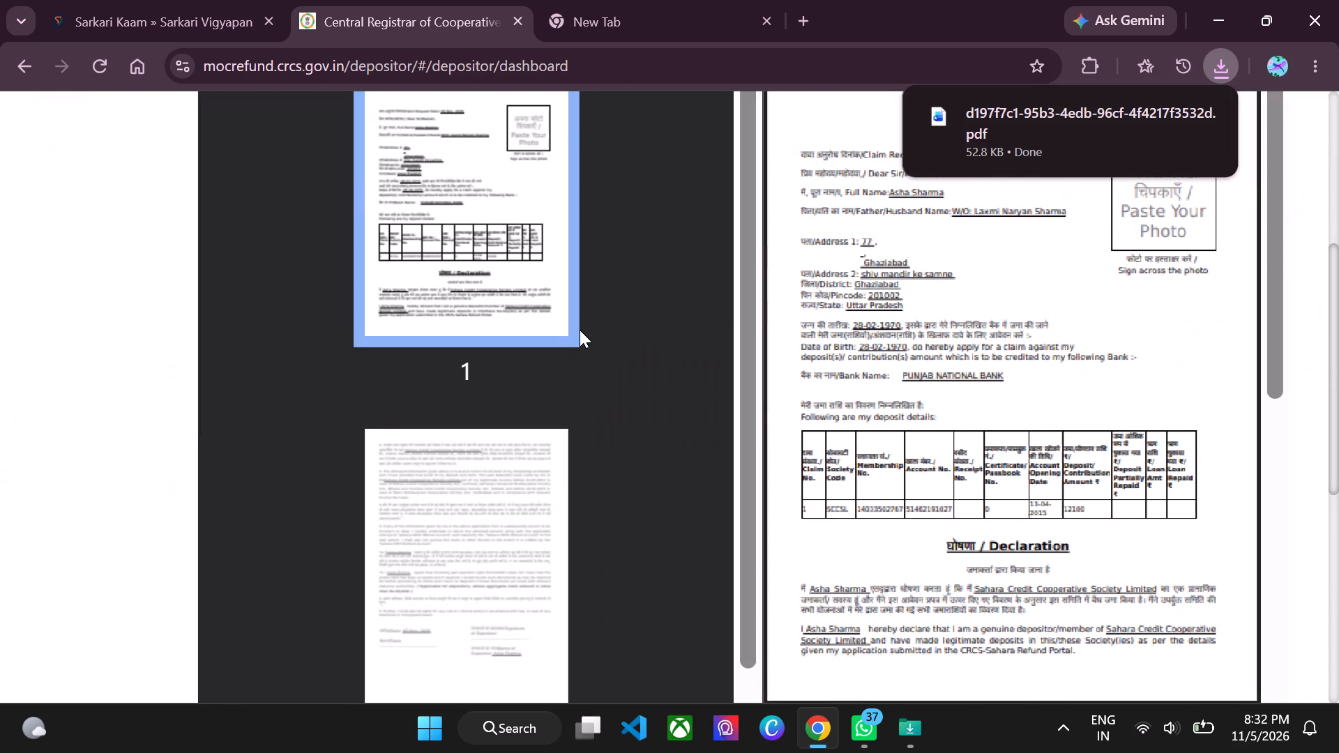
{"action": "scroll", "coordinate": [967, 381], "scroll_direction": "down", "scroll_amount": 1}
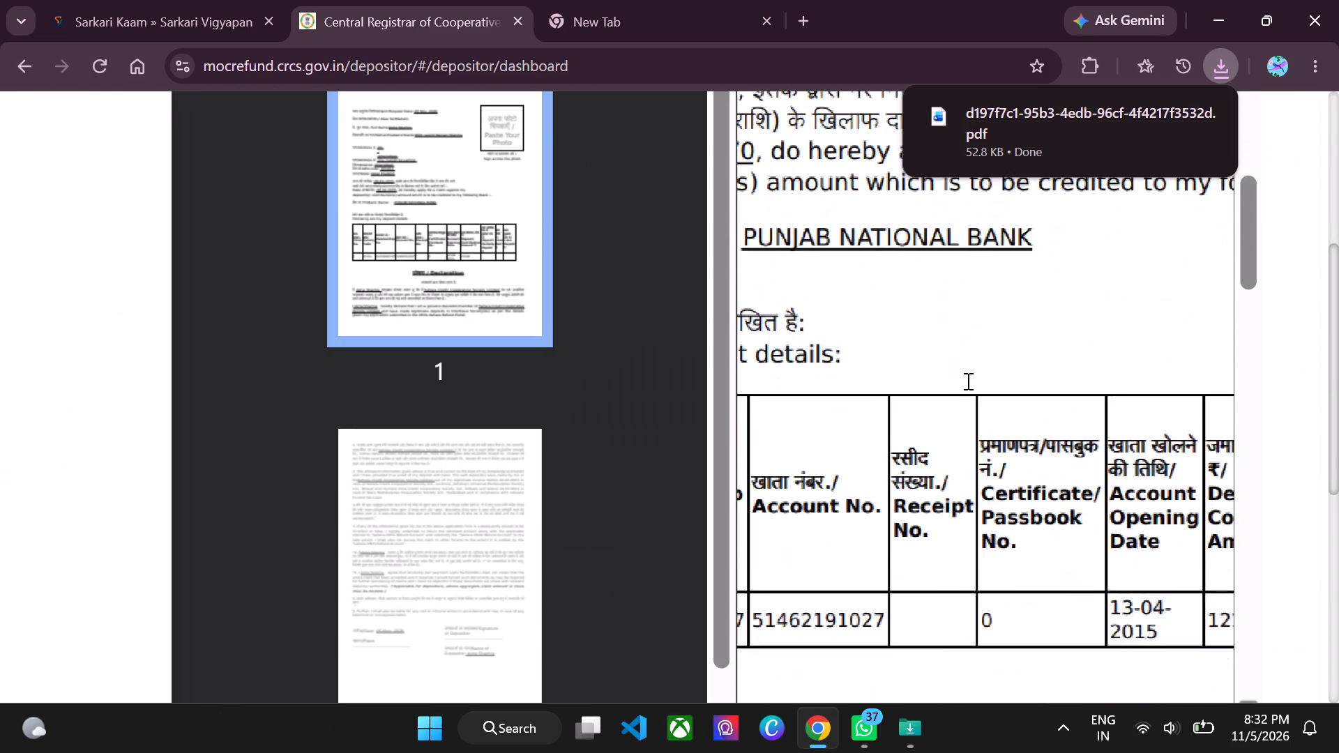
{"action": "scroll", "coordinate": [967, 381], "scroll_direction": "down", "scroll_amount": 2}
{"action": "scroll", "coordinate": [967, 381], "scroll_direction": "right", "scroll_amount": 1}
{"action": "scroll", "coordinate": [967, 381], "scroll_direction": "down", "scroll_amount": 4}
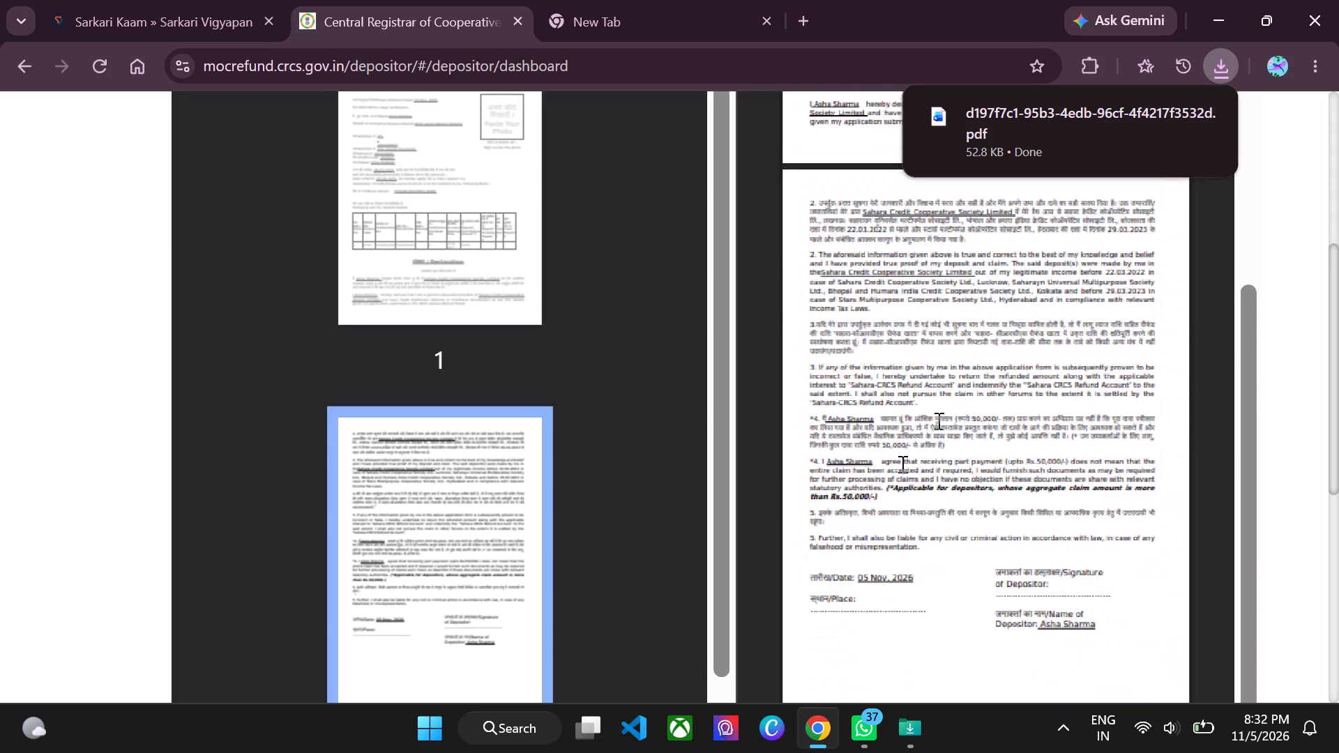
{"action": "scroll", "coordinate": [865, 501], "scroll_direction": "down", "scroll_amount": 3}
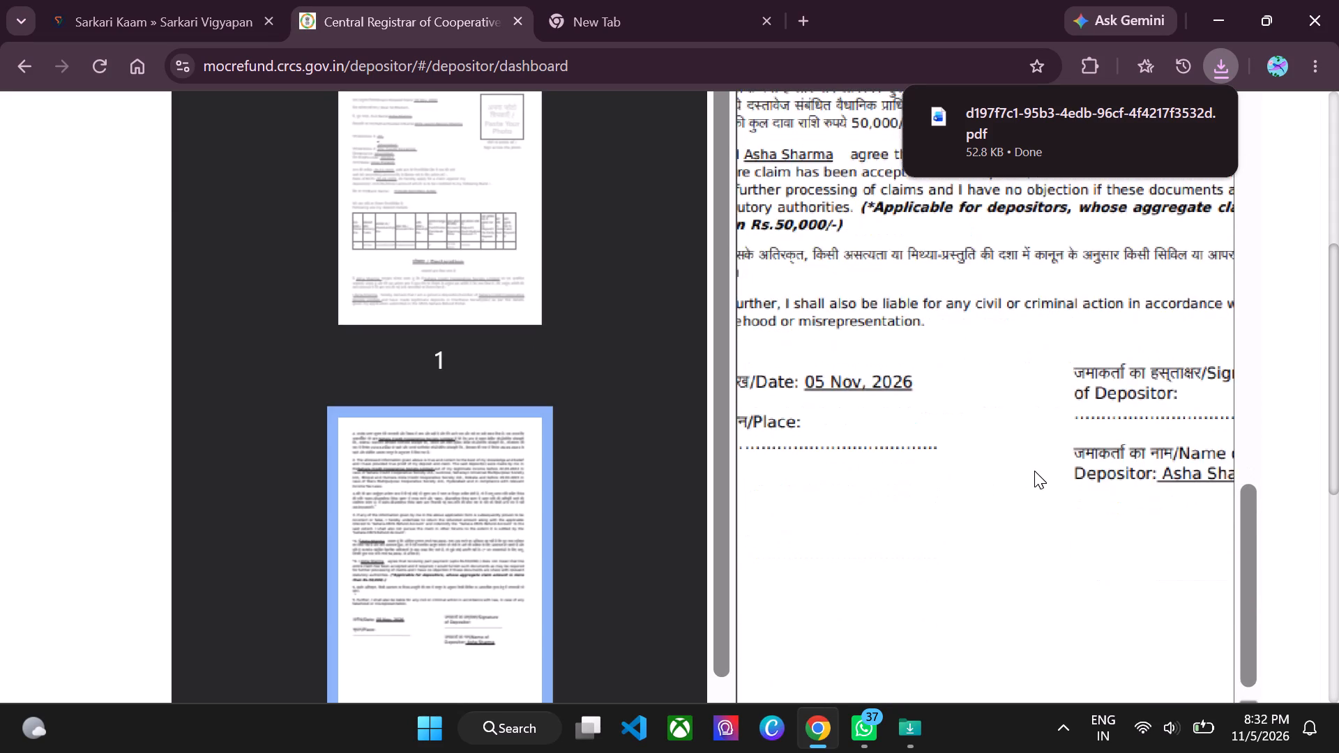
{"action": "scroll", "coordinate": [1034, 471], "scroll_direction": "right", "scroll_amount": 1}
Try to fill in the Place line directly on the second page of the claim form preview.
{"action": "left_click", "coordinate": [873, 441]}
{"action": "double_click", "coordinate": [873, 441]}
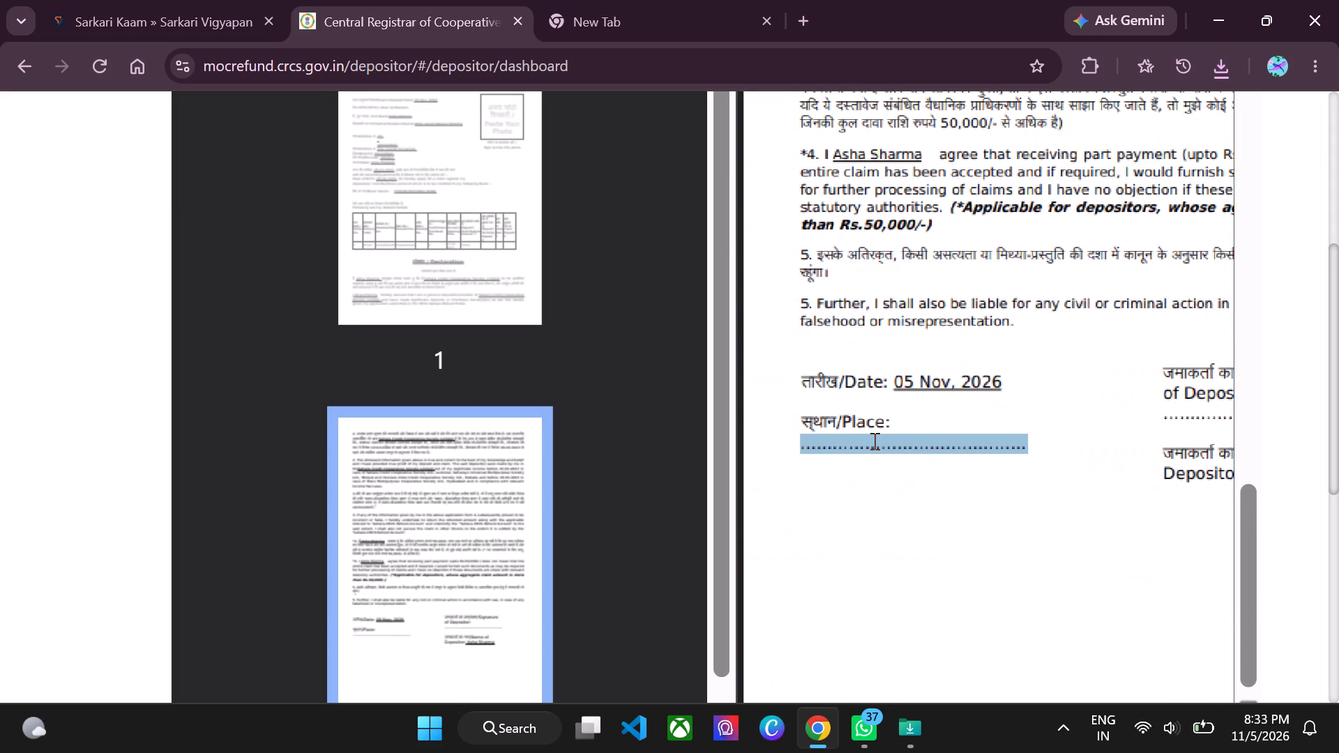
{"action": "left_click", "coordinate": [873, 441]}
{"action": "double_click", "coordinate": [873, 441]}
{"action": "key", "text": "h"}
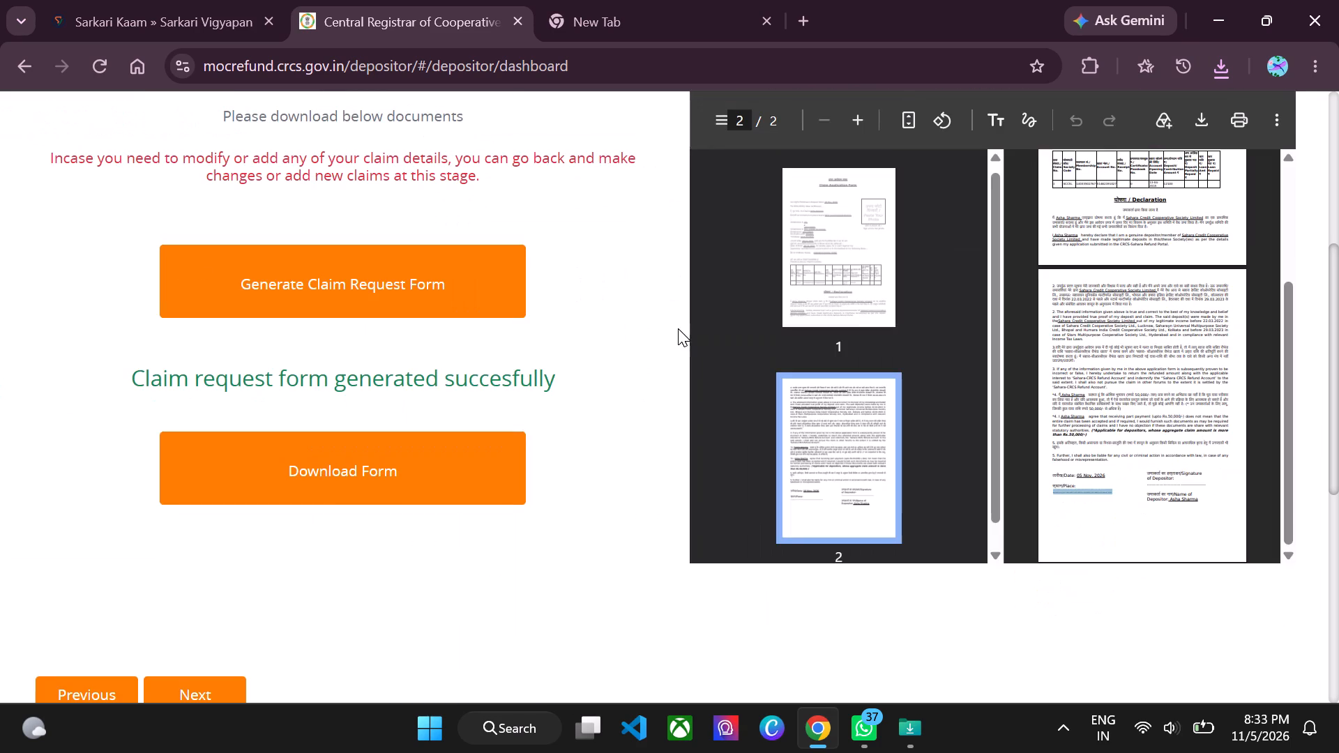
Proceed to the Upload Documents stage and read the claim application form upload requirements.
{"action": "scroll", "coordinate": [510, 330], "scroll_direction": "up", "scroll_amount": 2}
{"action": "scroll", "coordinate": [623, 372], "scroll_direction": "down", "scroll_amount": 2}
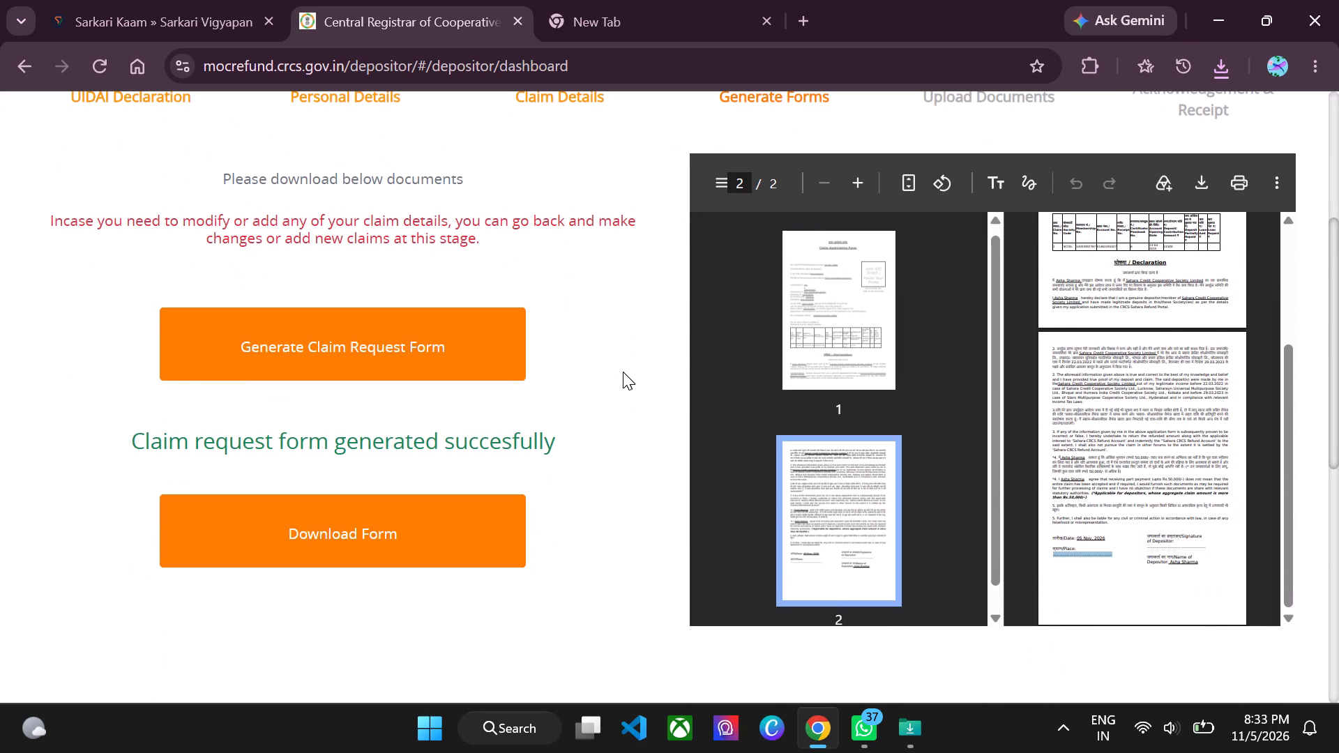
{"action": "scroll", "coordinate": [534, 382], "scroll_direction": "down", "scroll_amount": 1}
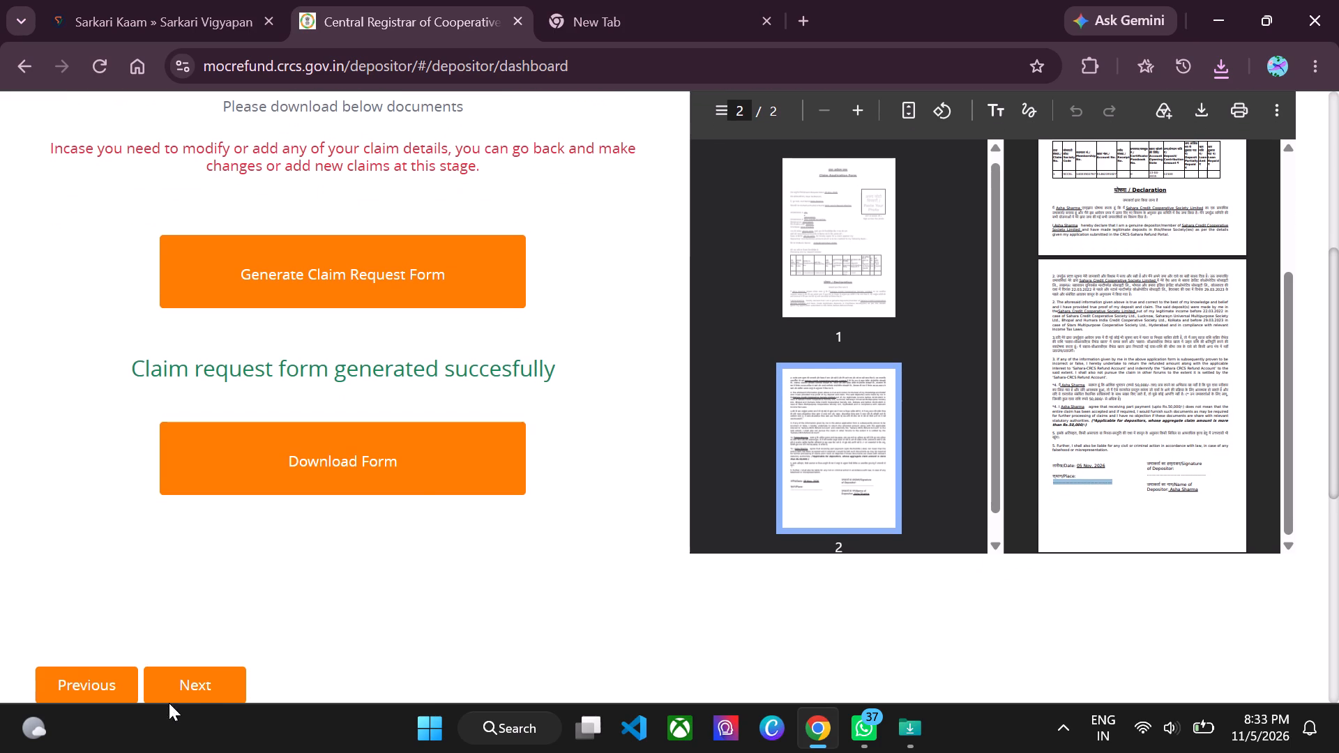
{"action": "left_click", "coordinate": [219, 678]}
{"action": "scroll", "coordinate": [478, 481], "scroll_direction": "down", "scroll_amount": 2}
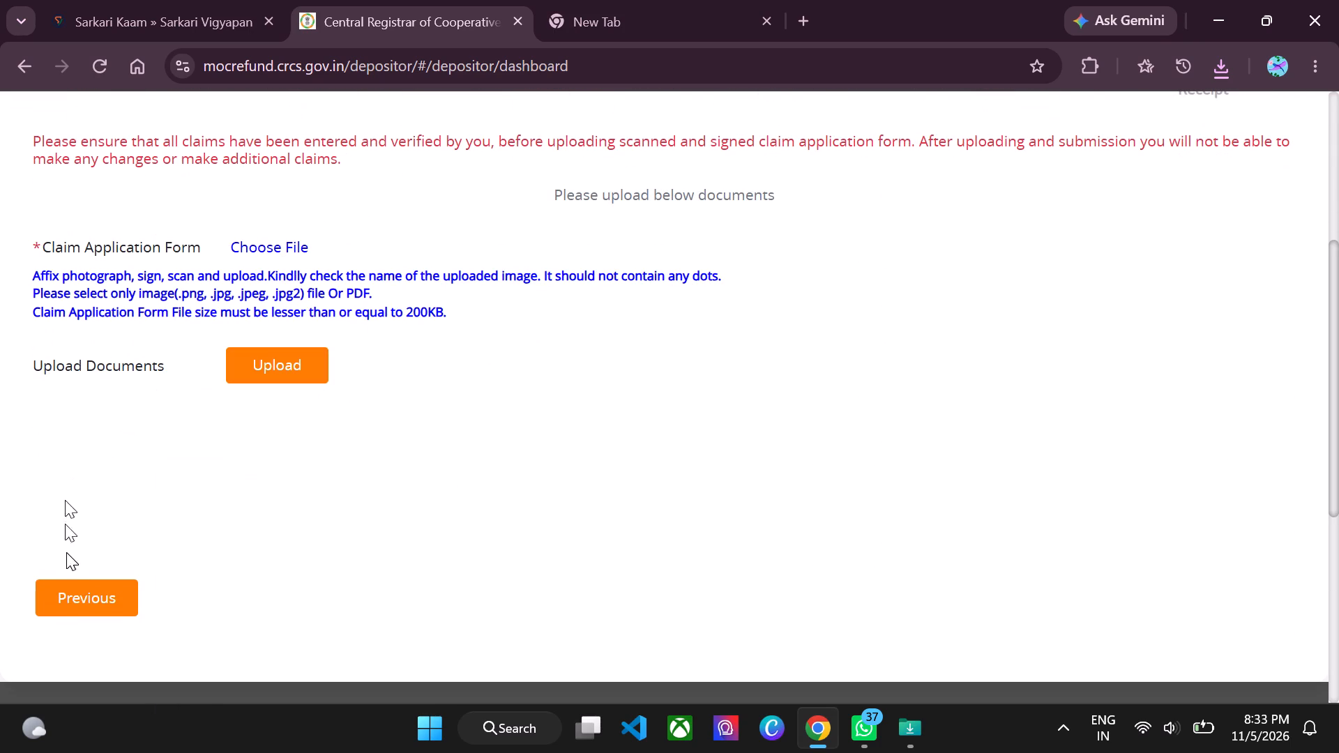
Return to the Generate Forms stage and generate the claim request form again.
{"action": "left_click", "coordinate": [65, 585]}
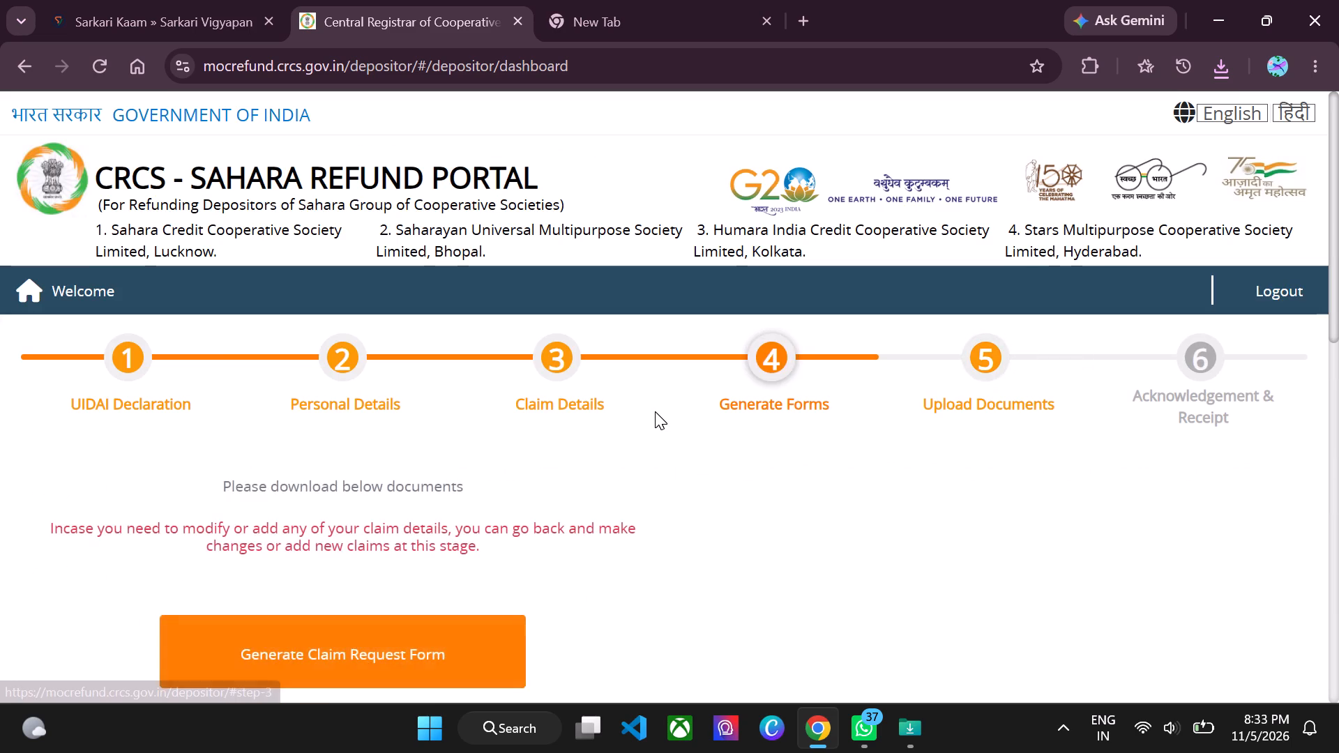
{"action": "scroll", "coordinate": [655, 411], "scroll_direction": "down", "scroll_amount": 2}
{"action": "left_click", "coordinate": [467, 321]}
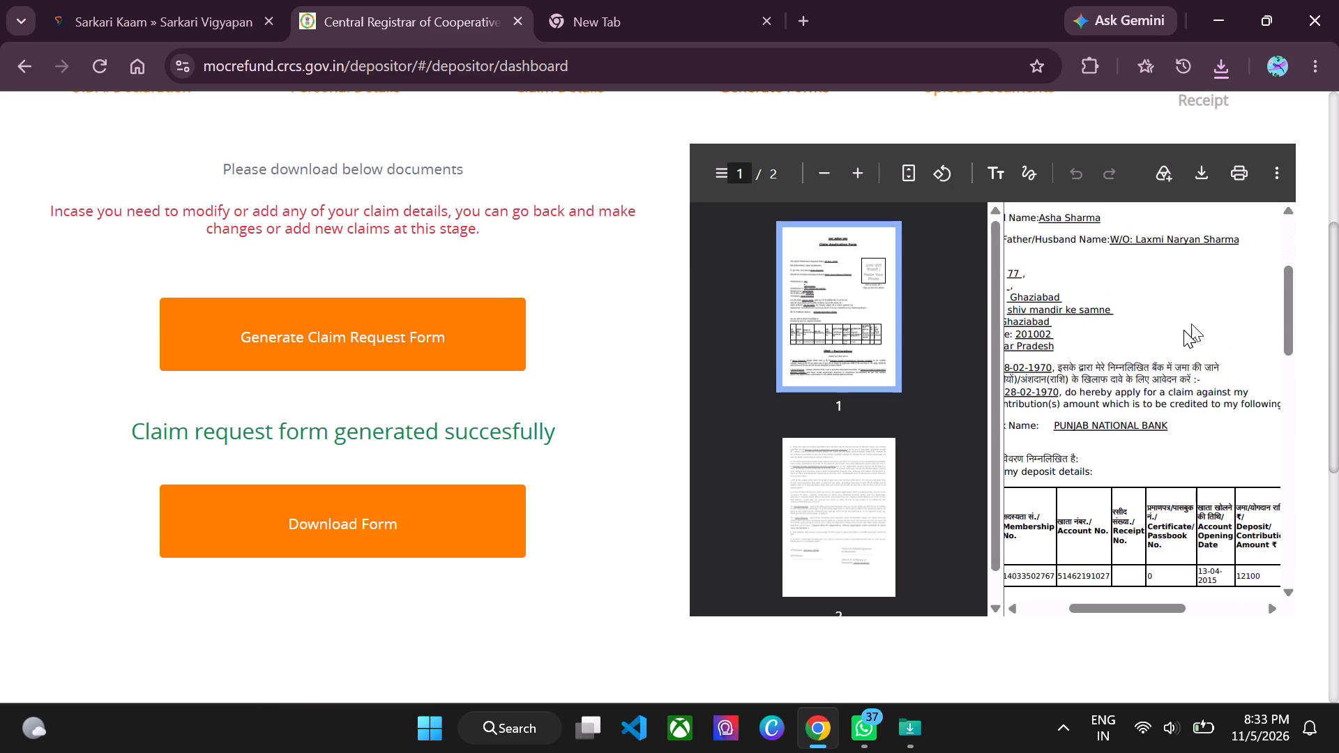
Examine the regenerated claim form from the depositor and deposit details through to the date and place lines.
{"action": "scroll", "coordinate": [1179, 330], "scroll_direction": "right", "scroll_amount": 2}
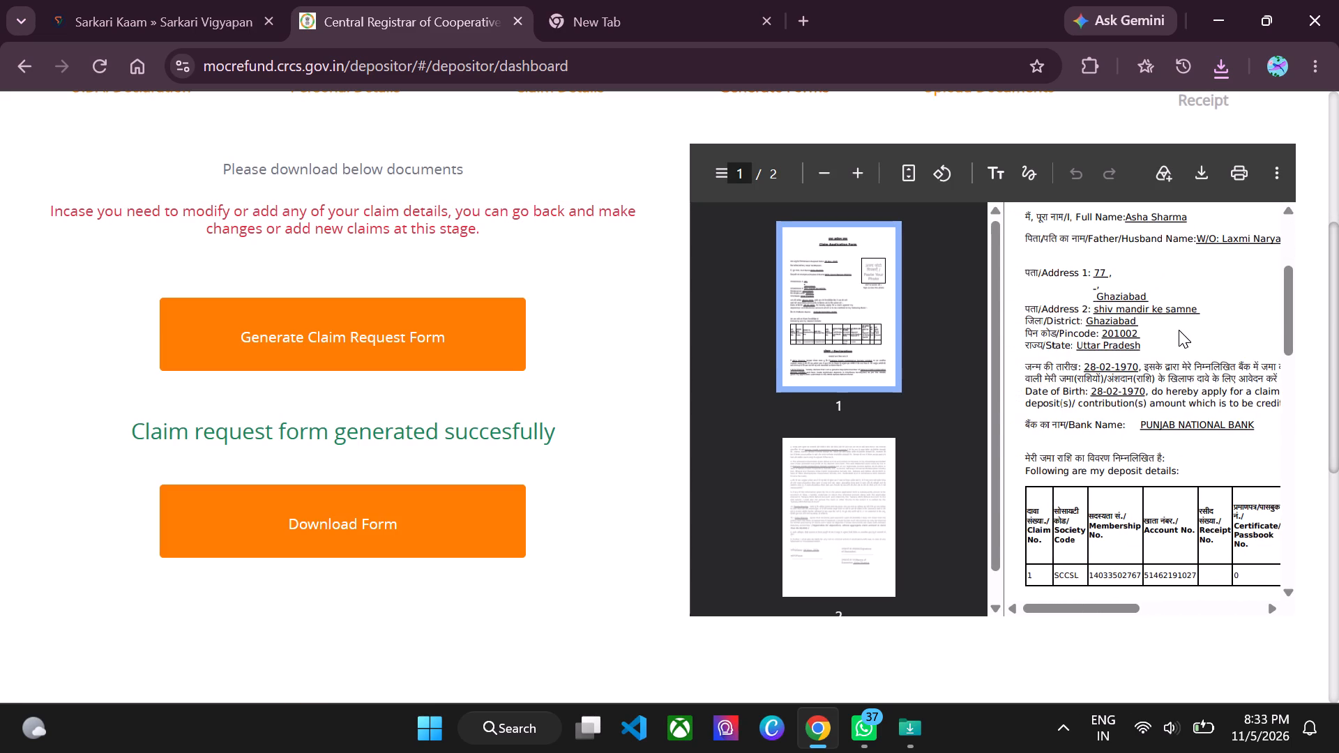
{"action": "scroll", "coordinate": [1179, 330], "scroll_direction": "down", "scroll_amount": 1}
{"action": "scroll", "coordinate": [1179, 330], "scroll_direction": "left", "scroll_amount": 1}
{"action": "scroll", "coordinate": [1179, 330], "scroll_direction": "down", "scroll_amount": 5}
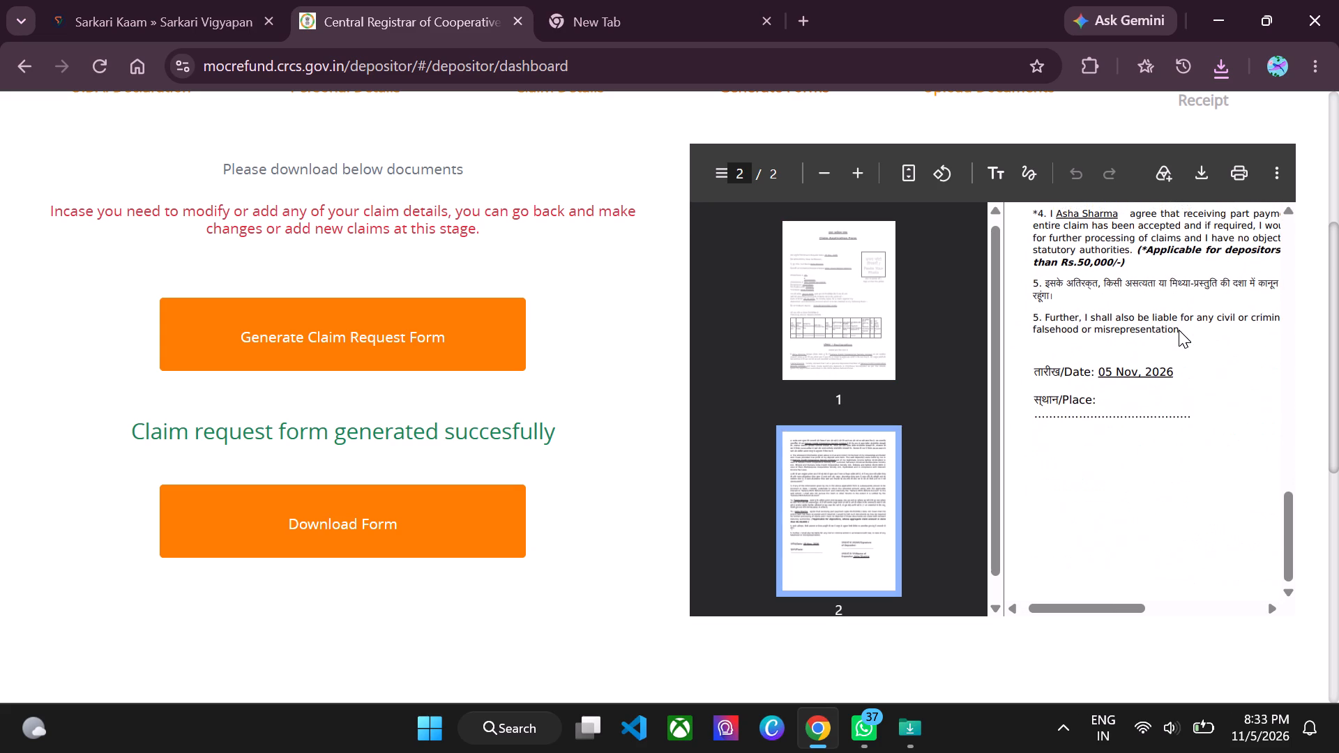
{"action": "scroll", "coordinate": [1179, 330], "scroll_direction": "down", "scroll_amount": 1}
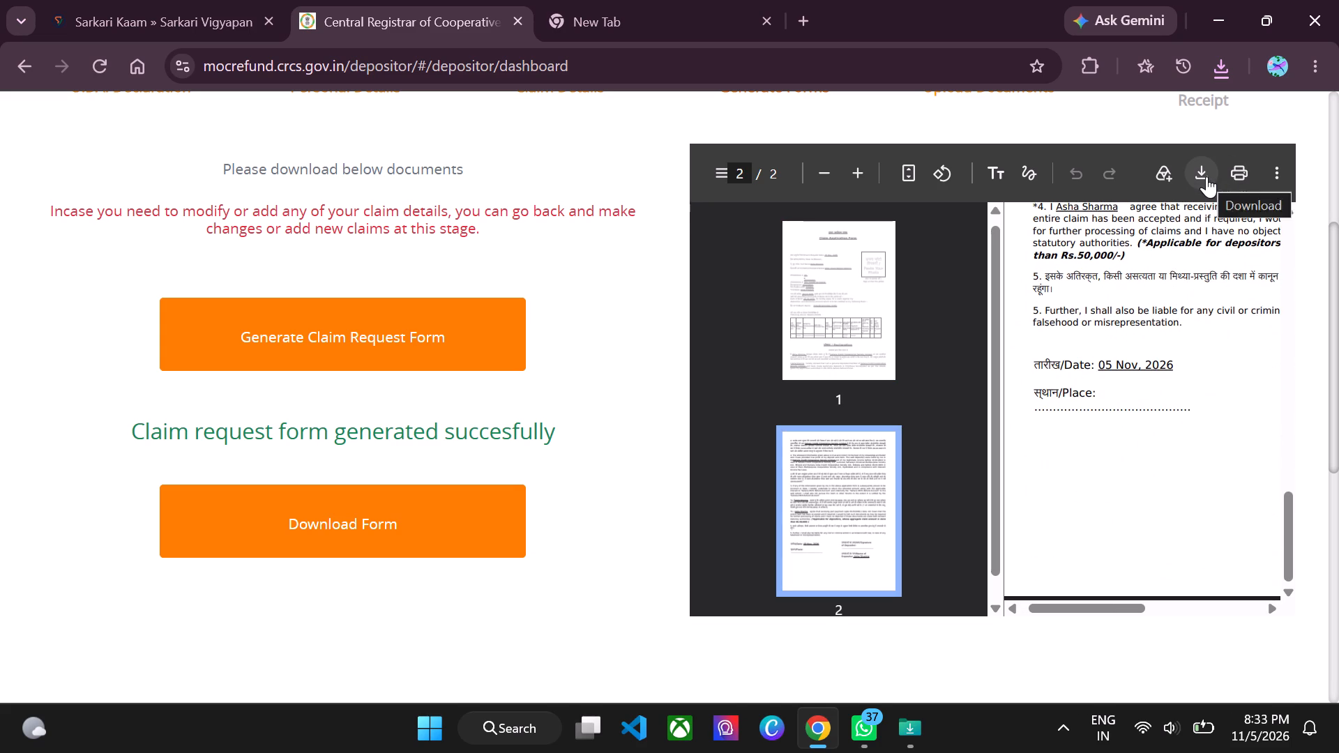
Save the regenerated claim form PDF to the Downloads folder under its suggested file name.
{"action": "left_click", "coordinate": [1206, 176]}
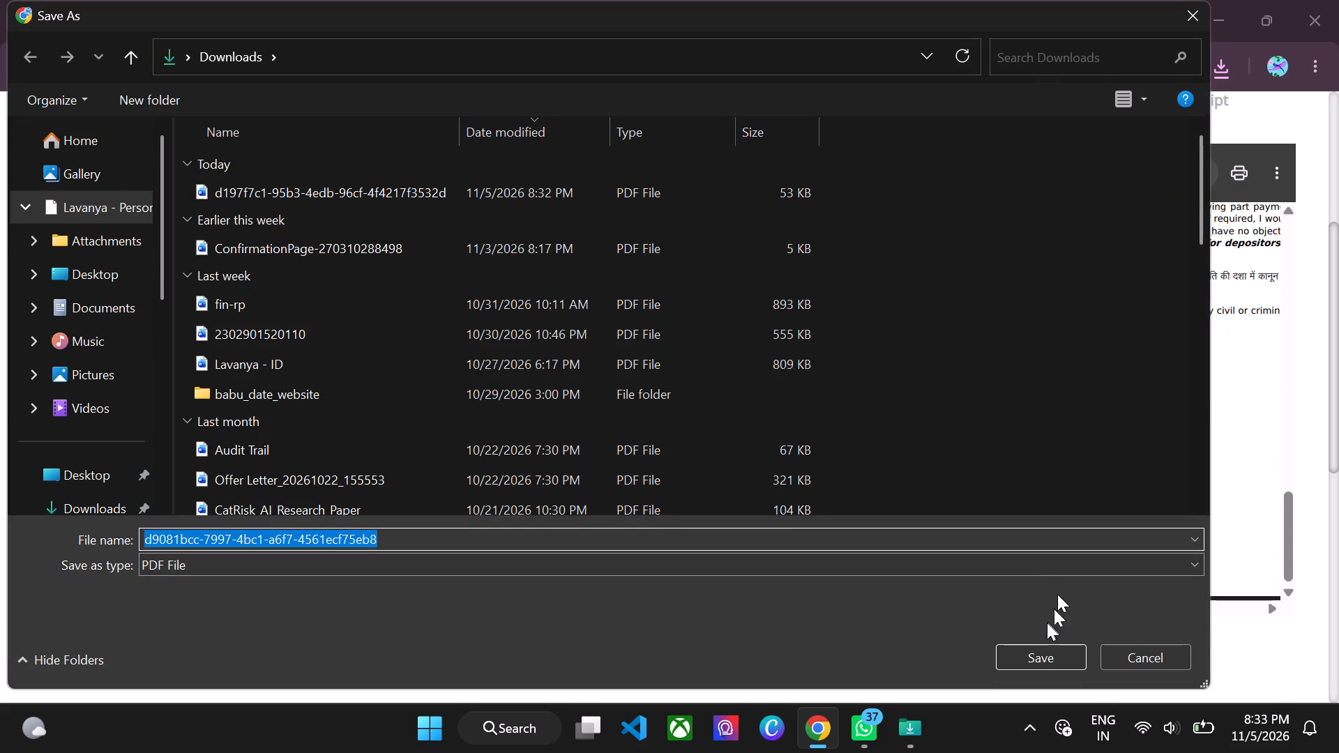
{"action": "left_click", "coordinate": [1037, 648]}
Search the web for "edit doc" in the spare new tab and open Canva's free online PDF editor.
{"action": "left_click", "coordinate": [709, 23]}
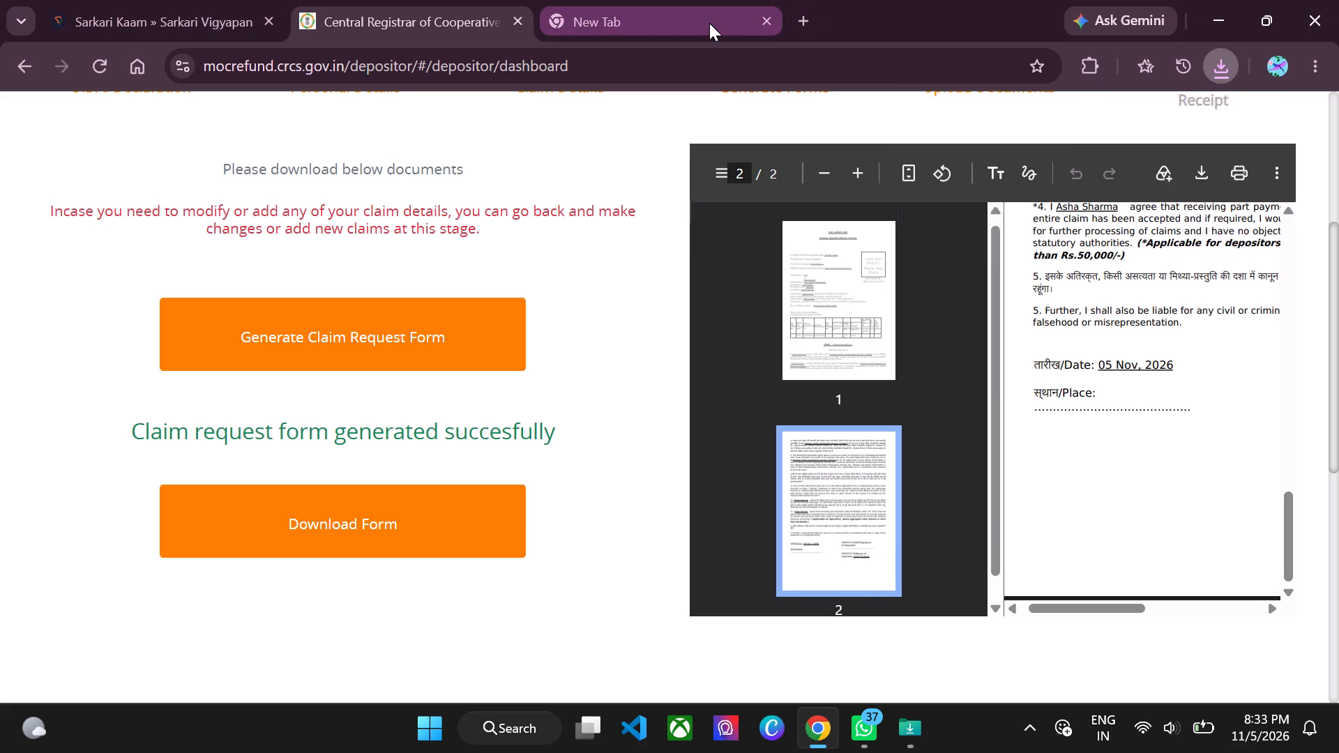
{"action": "type", "text": "edit doc"}
{"action": "key", "text": "Return"}
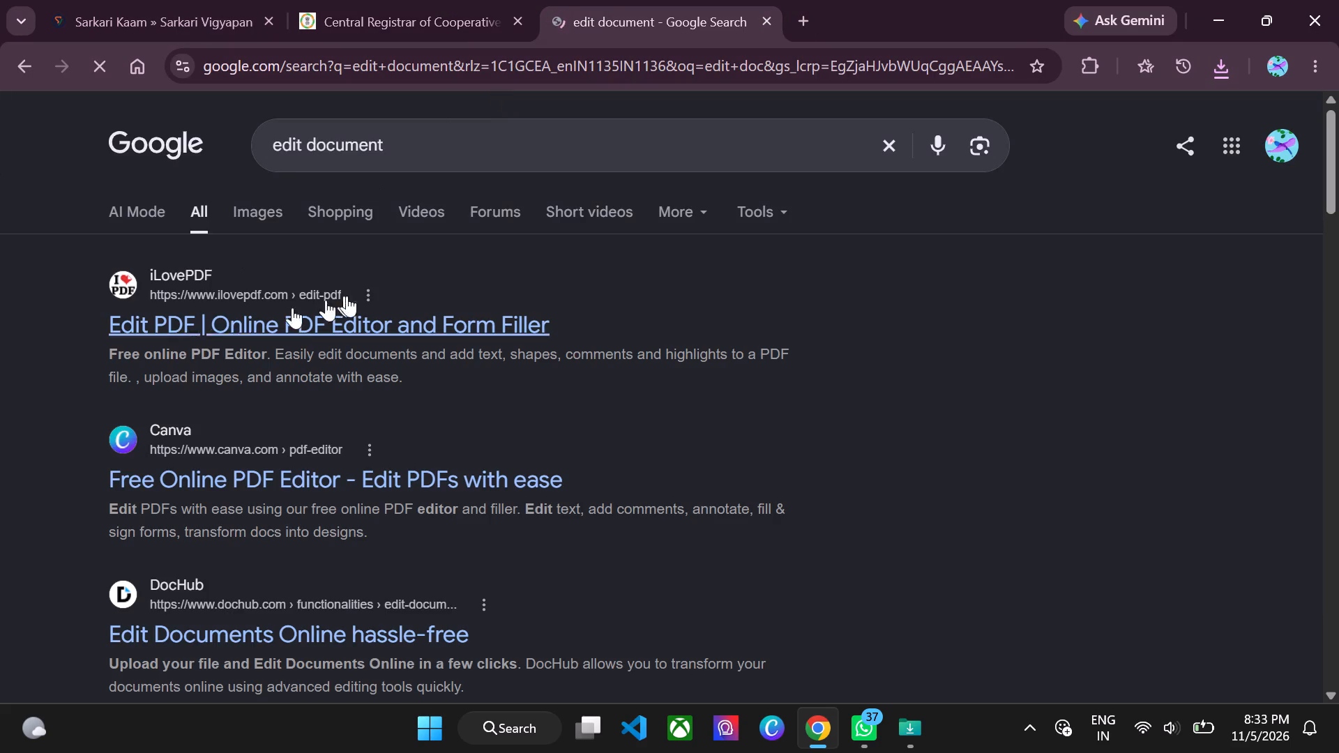
{"action": "left_click", "coordinate": [301, 491]}
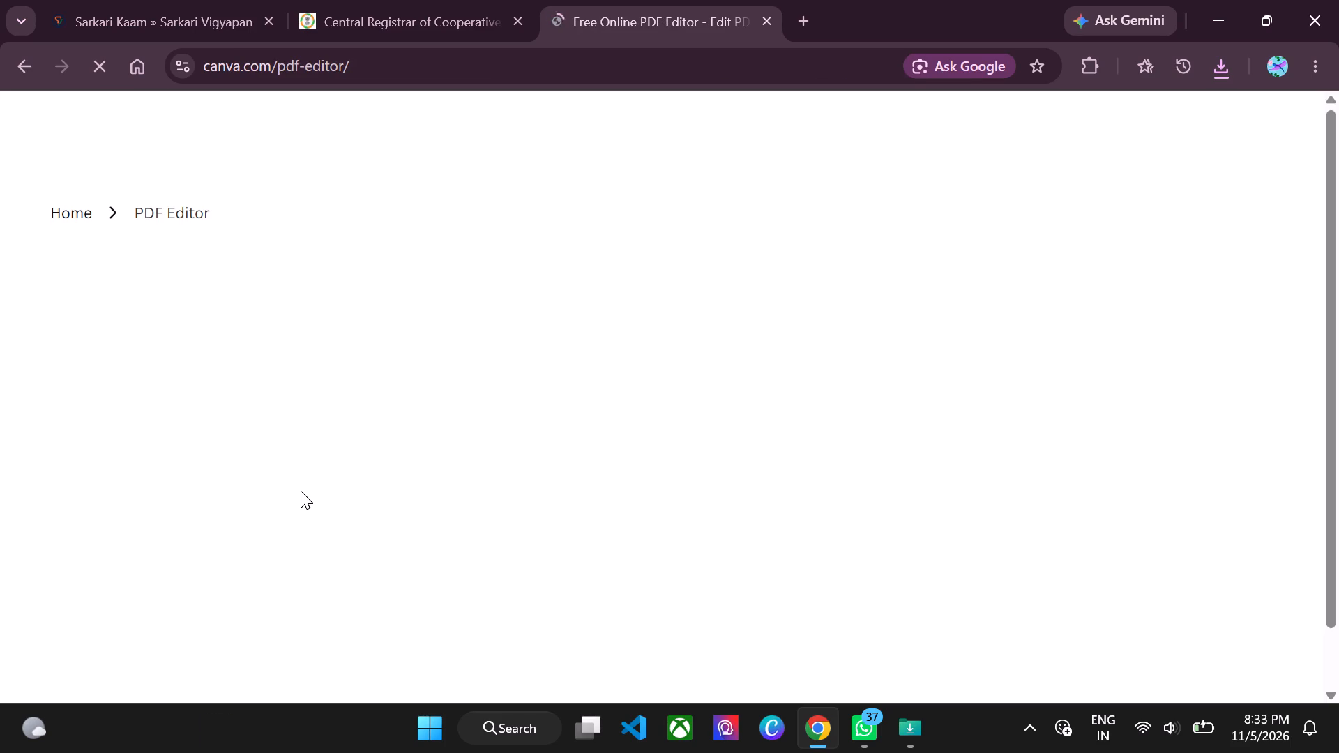
Upload the claim form PDF just saved in Downloads to Canva's PDF editor.
{"action": "left_click", "coordinate": [639, 508]}
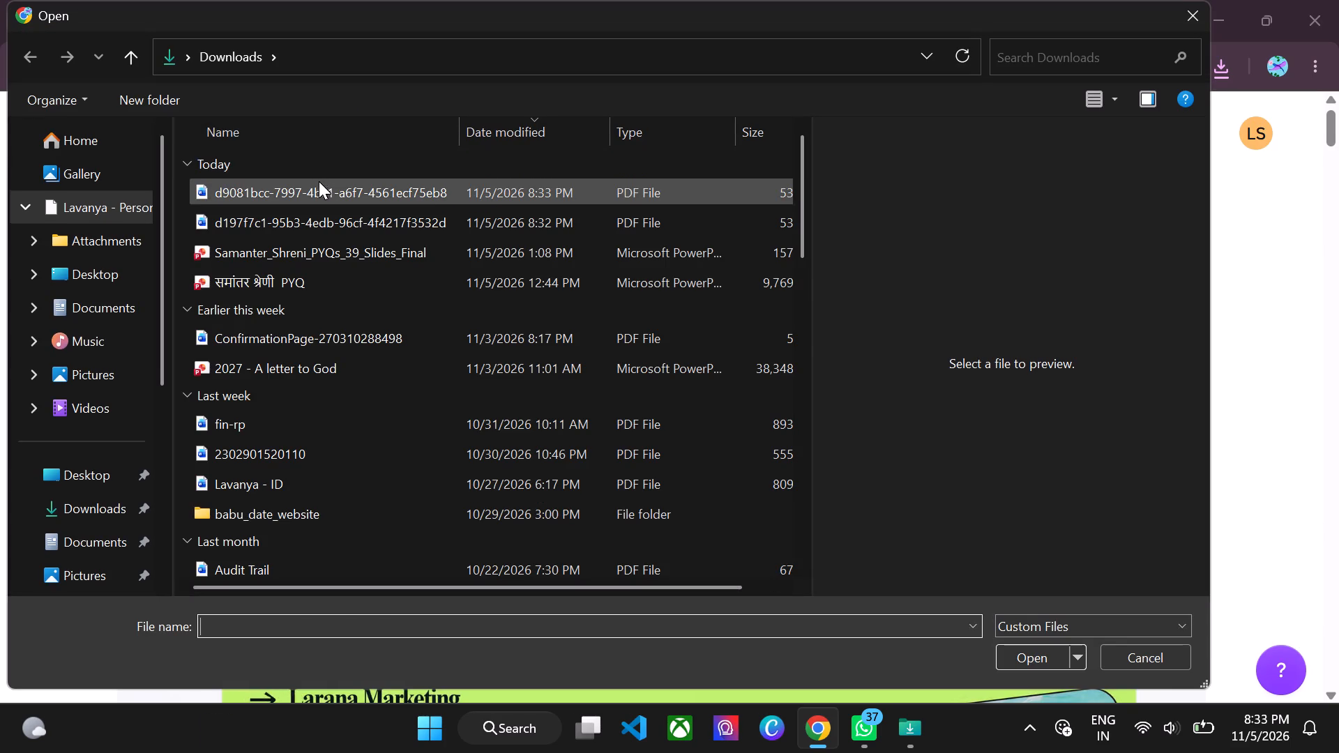
{"action": "double_click", "coordinate": [319, 181]}
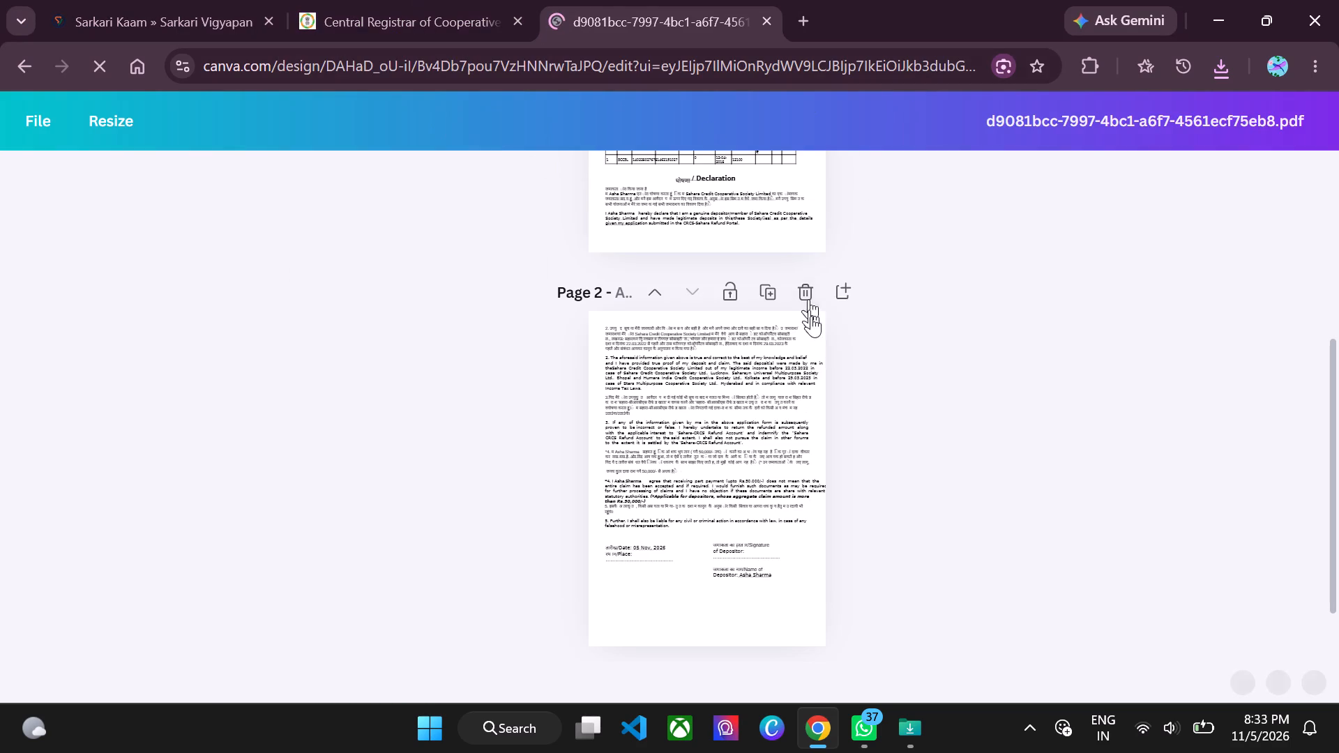
Enter Ghaziabad on the dotted Place line below the date on page 2 of the claim form.
{"action": "scroll", "coordinate": [928, 323], "scroll_direction": "up", "scroll_amount": 4}
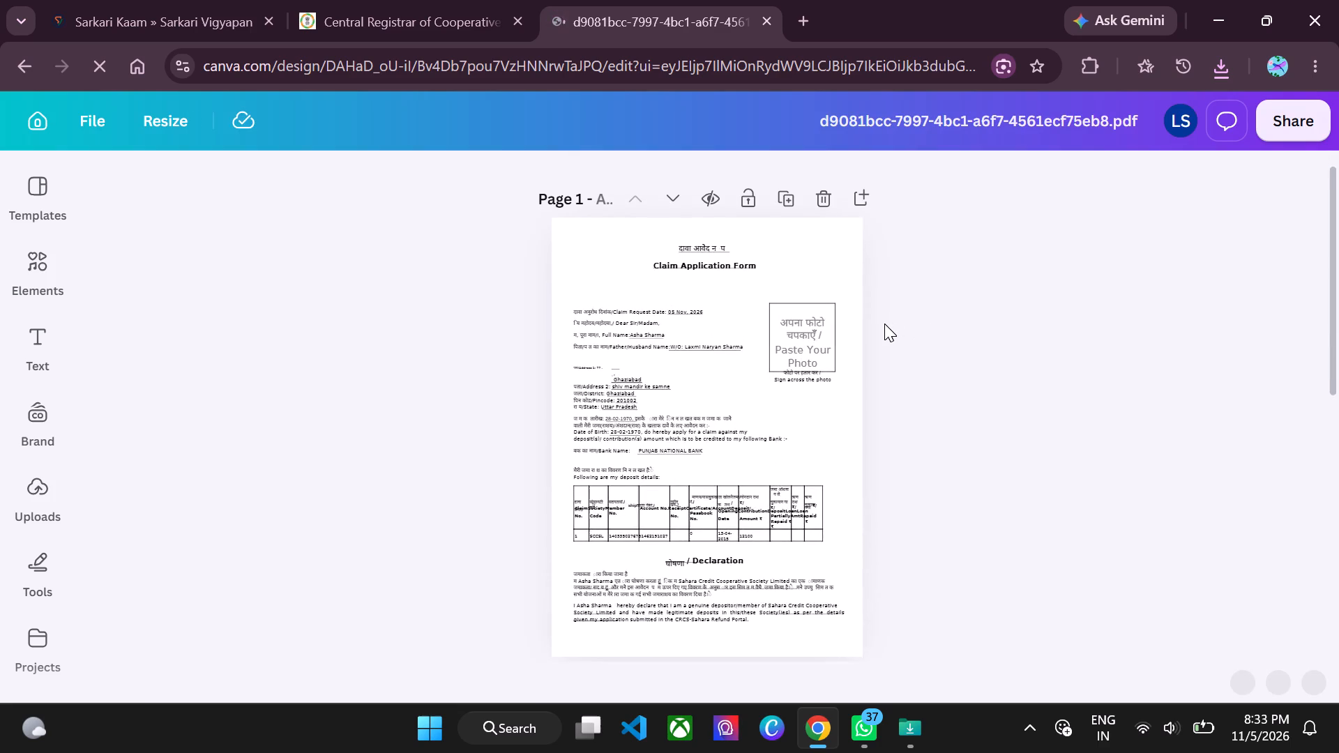
{"action": "scroll", "coordinate": [884, 324], "scroll_direction": "down", "scroll_amount": 1}
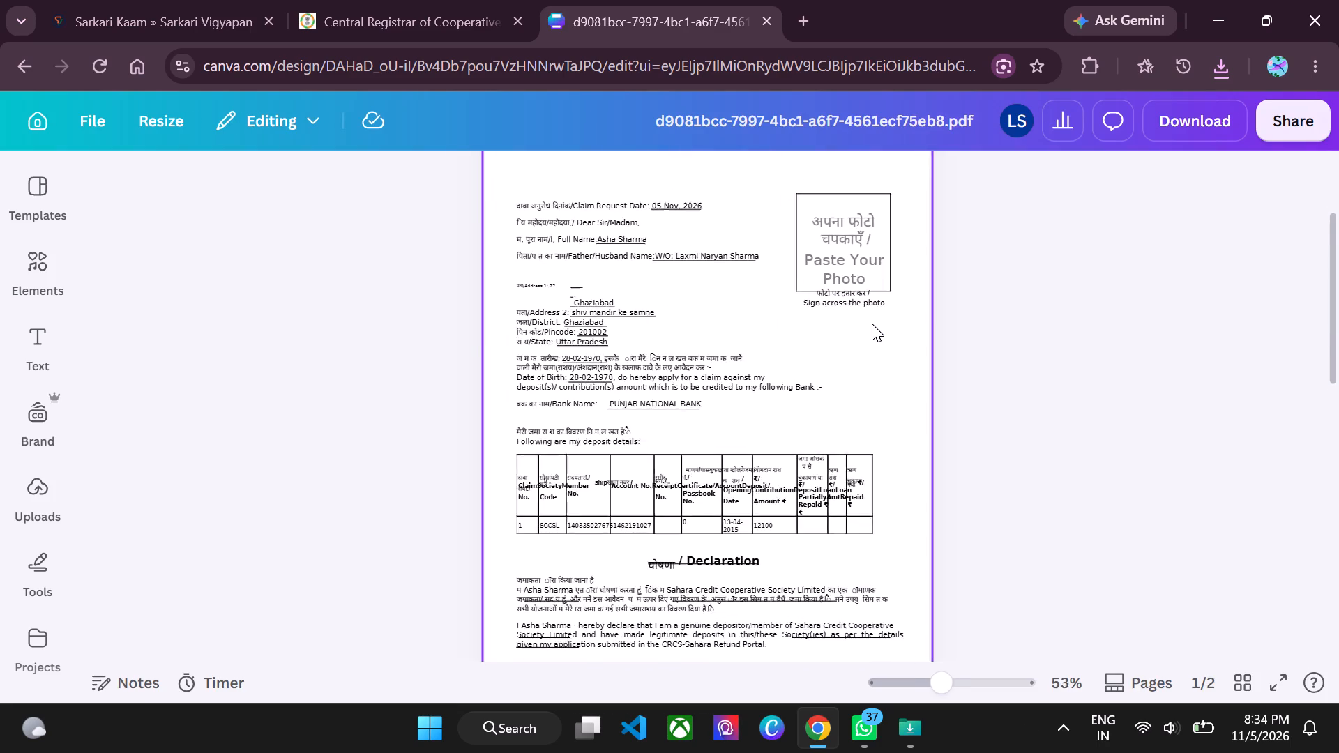
{"action": "scroll", "coordinate": [872, 324], "scroll_direction": "down", "scroll_amount": 2}
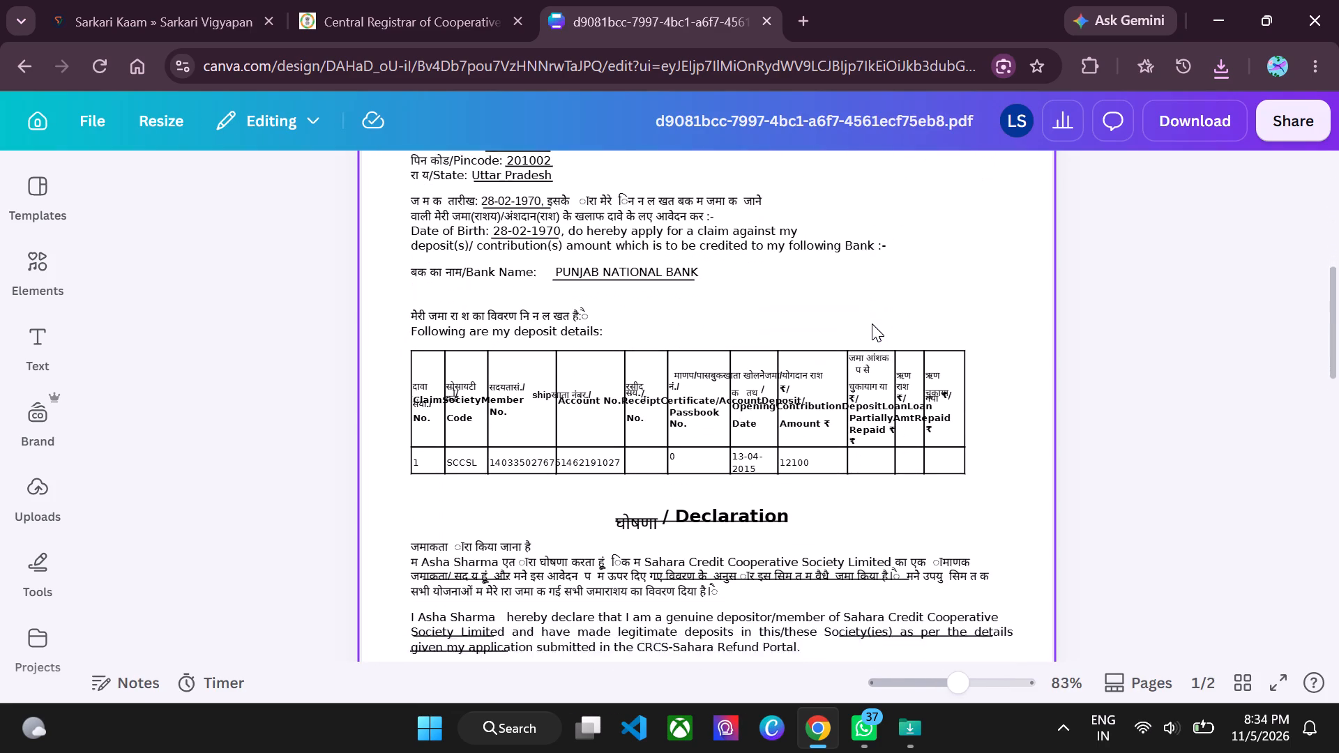
{"action": "scroll", "coordinate": [872, 324], "scroll_direction": "down", "scroll_amount": 4}
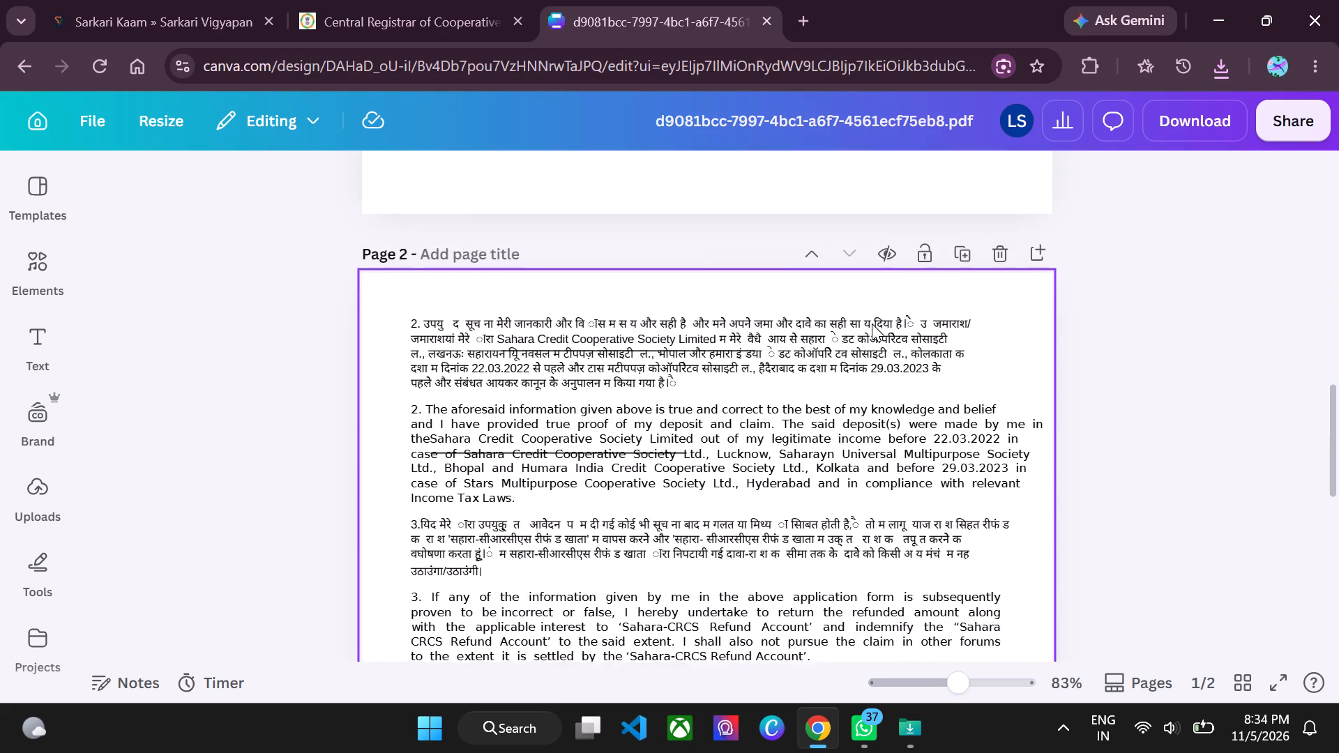
{"action": "scroll", "coordinate": [872, 324], "scroll_direction": "down", "scroll_amount": 1}
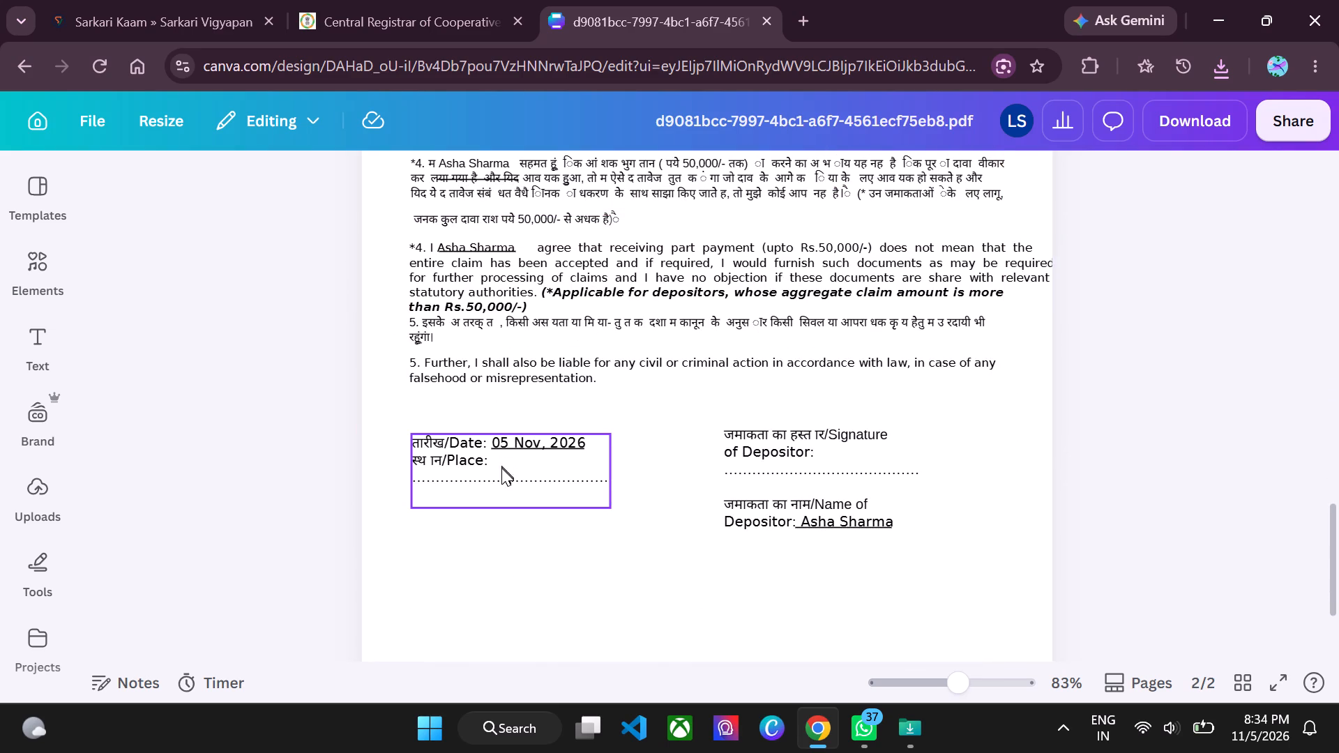
{"action": "left_click", "coordinate": [494, 469]}
{"action": "double_click", "coordinate": [476, 469]}
{"action": "left_click", "coordinate": [476, 469]}
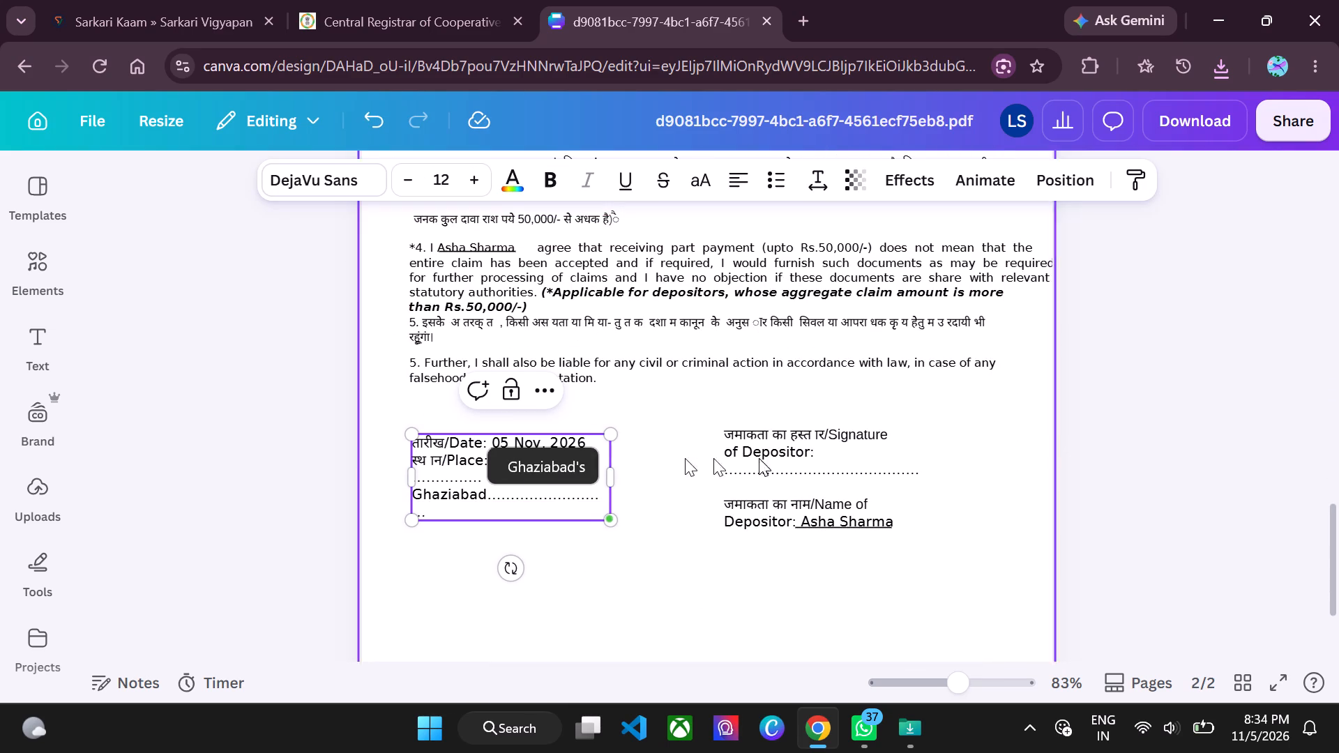
Open the Signature of Depositor text block on page 2 for editing.
{"action": "left_click", "coordinate": [764, 460]}
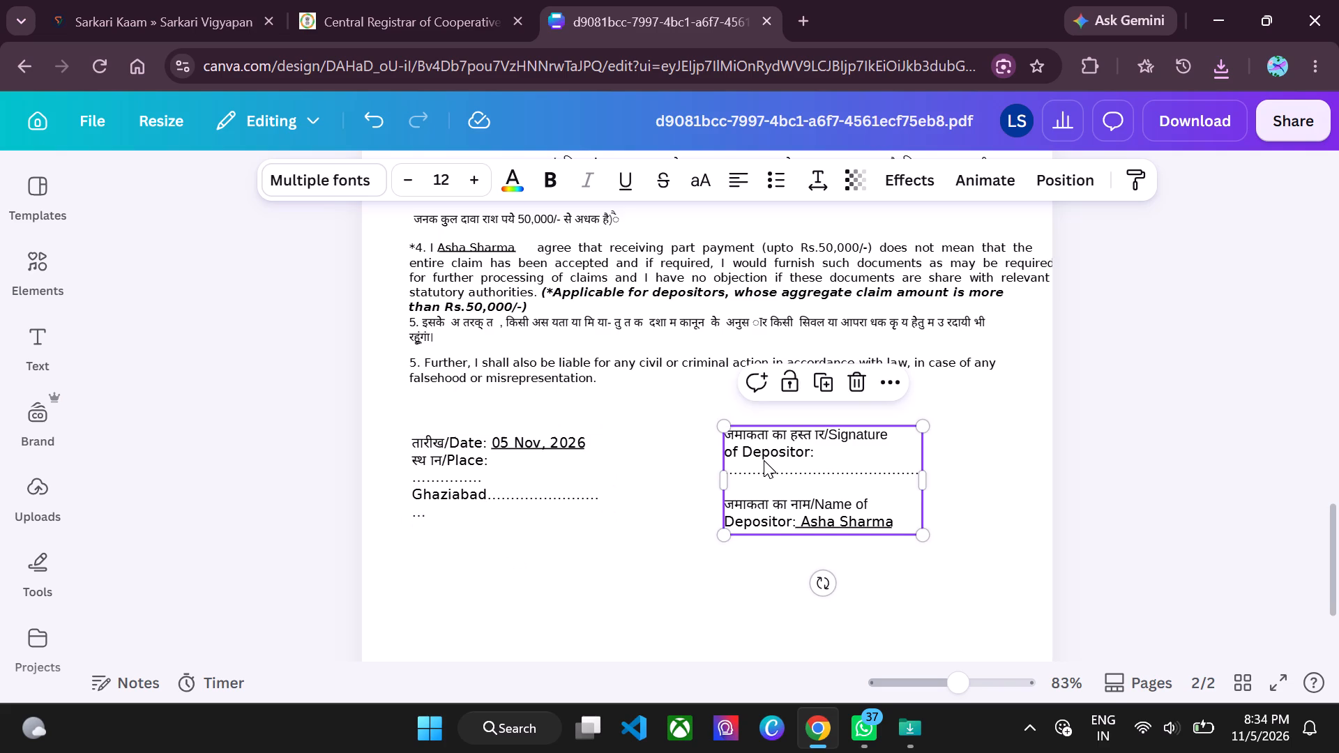
{"action": "left_click", "coordinate": [764, 460]}
{"action": "left_click", "coordinate": [764, 460]}
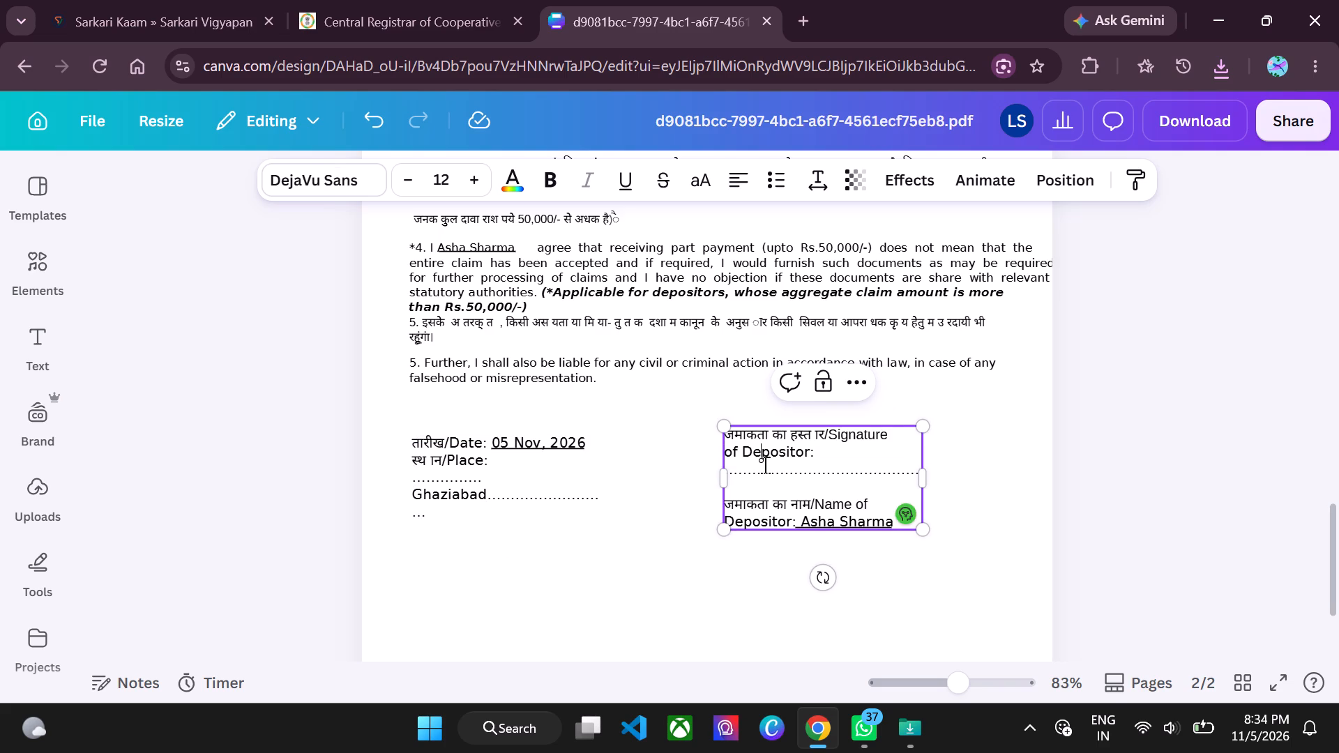
Enter the depositor's name on the dotted Signature of Depositor line on page 2 of the claim form.
{"action": "left_click", "coordinate": [764, 466]}
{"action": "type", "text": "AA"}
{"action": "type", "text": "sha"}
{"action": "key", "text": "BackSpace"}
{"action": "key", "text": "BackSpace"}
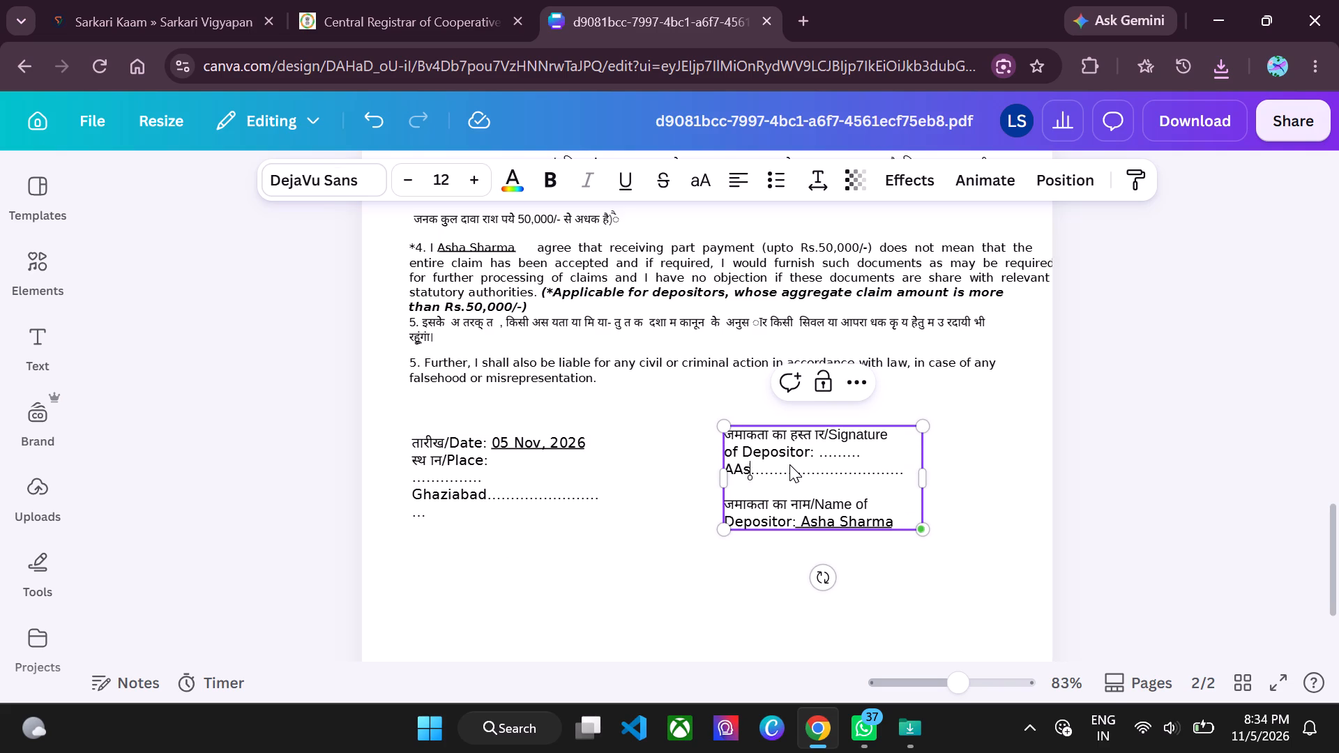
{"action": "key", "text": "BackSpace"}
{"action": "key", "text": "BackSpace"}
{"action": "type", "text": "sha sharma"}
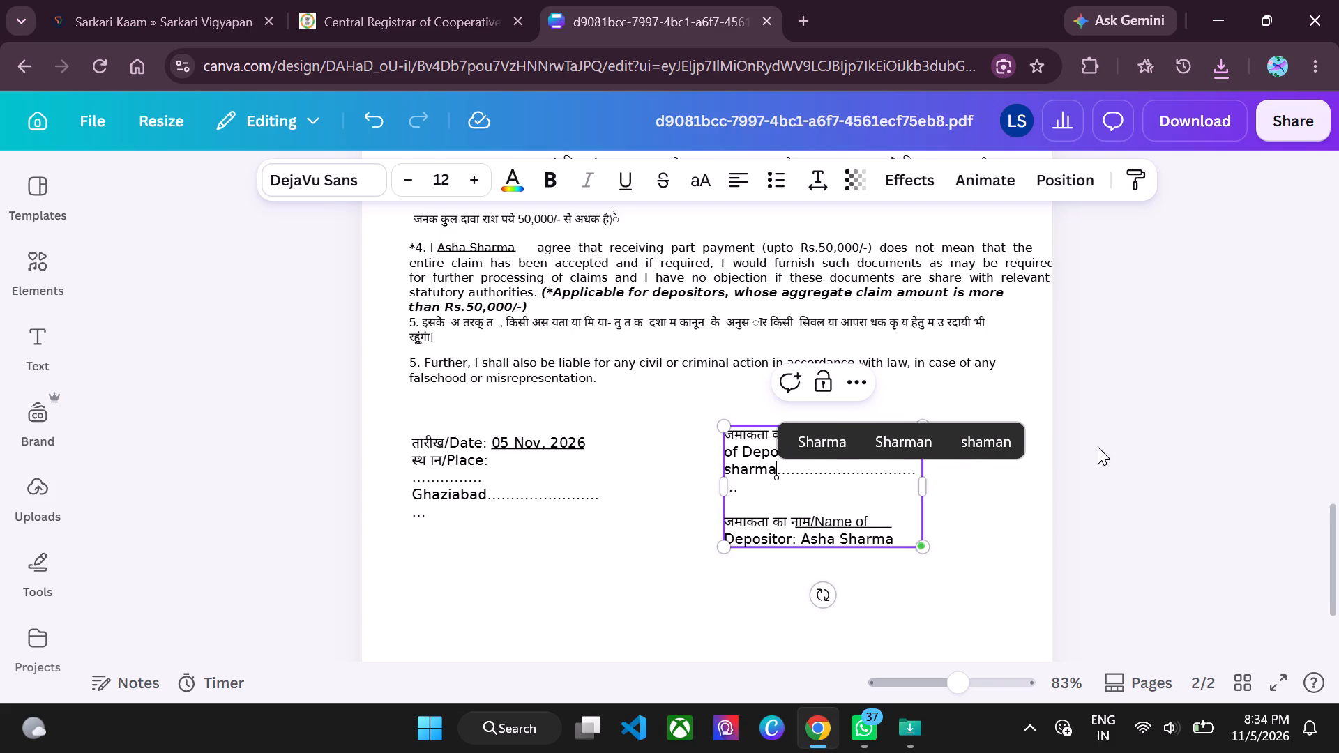
Widen the Signature of Depositor text block to a width of about 12.4 so the signature line fits on one row.
{"action": "scroll", "coordinate": [1105, 499], "scroll_direction": "up", "scroll_amount": 1}
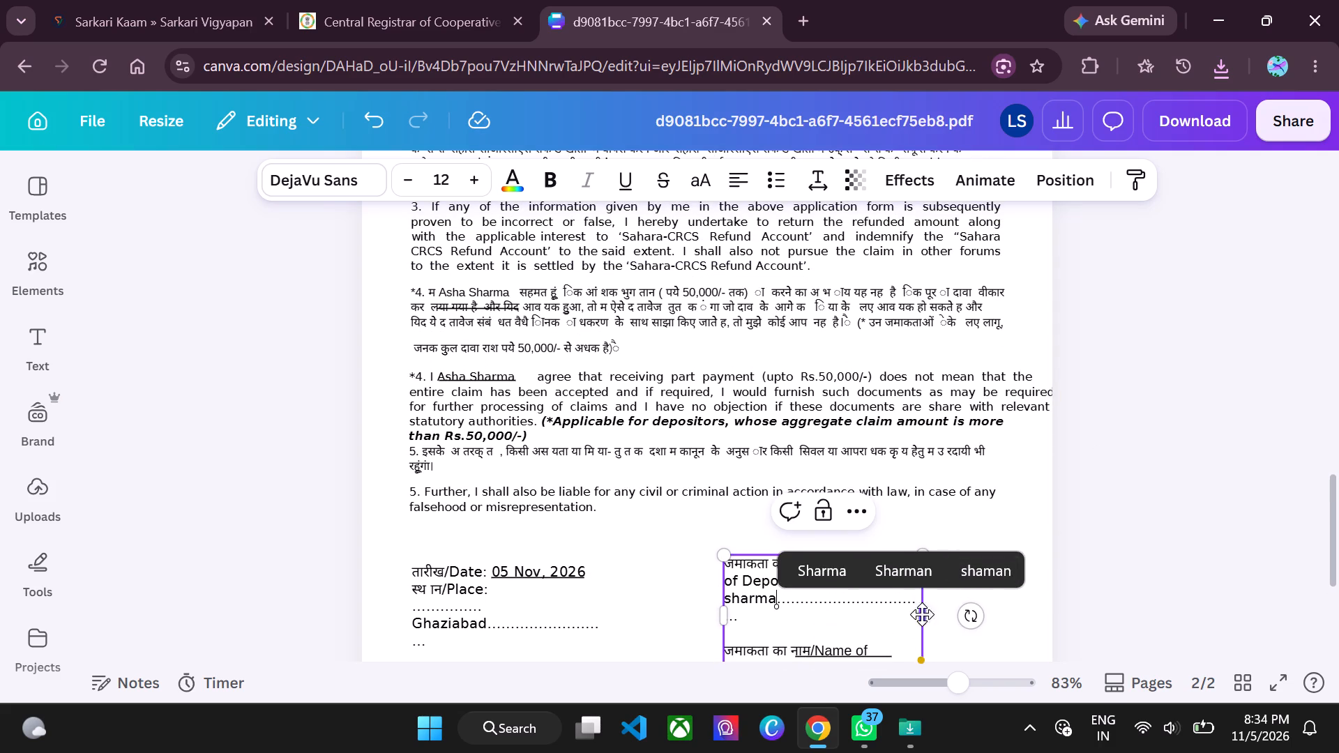
{"action": "left_click", "coordinate": [921, 614]}
{"action": "left_click_drag", "start_coordinate": [930, 611], "coordinate": [967, 610]}
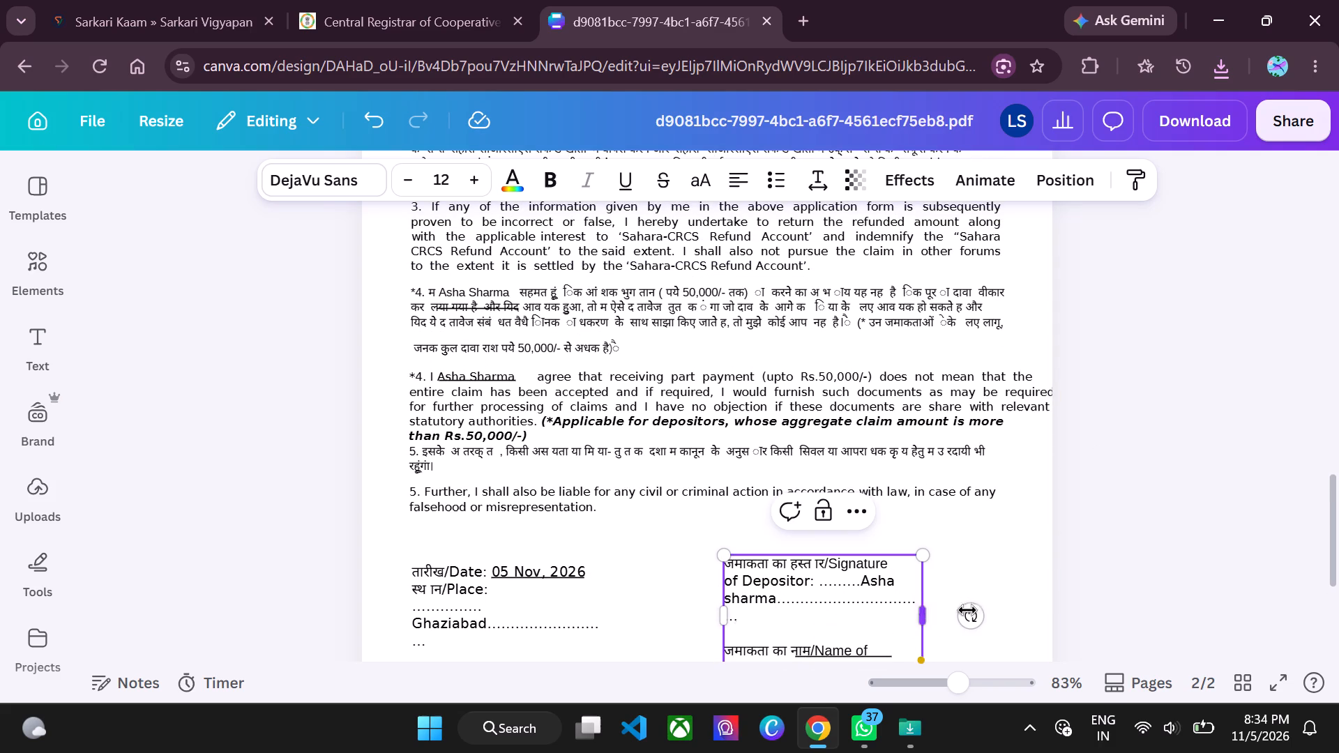
{"action": "left_click_drag", "start_coordinate": [967, 610], "coordinate": [1138, 547]}
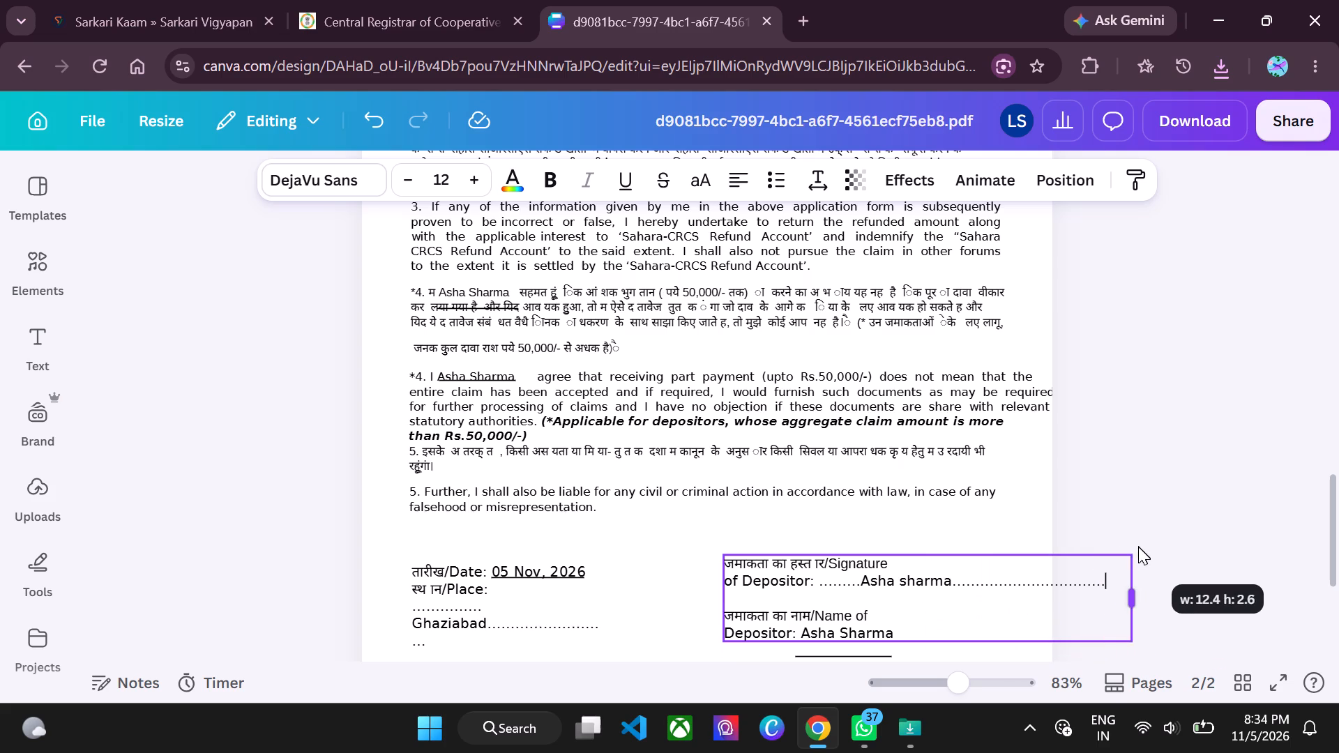
{"action": "left_click_drag", "start_coordinate": [1138, 547], "coordinate": [1136, 527]}
Return to page 1 of the claim form and close the browser tab holding the Canva design.
{"action": "scroll", "coordinate": [1079, 499], "scroll_direction": "up", "scroll_amount": 5}
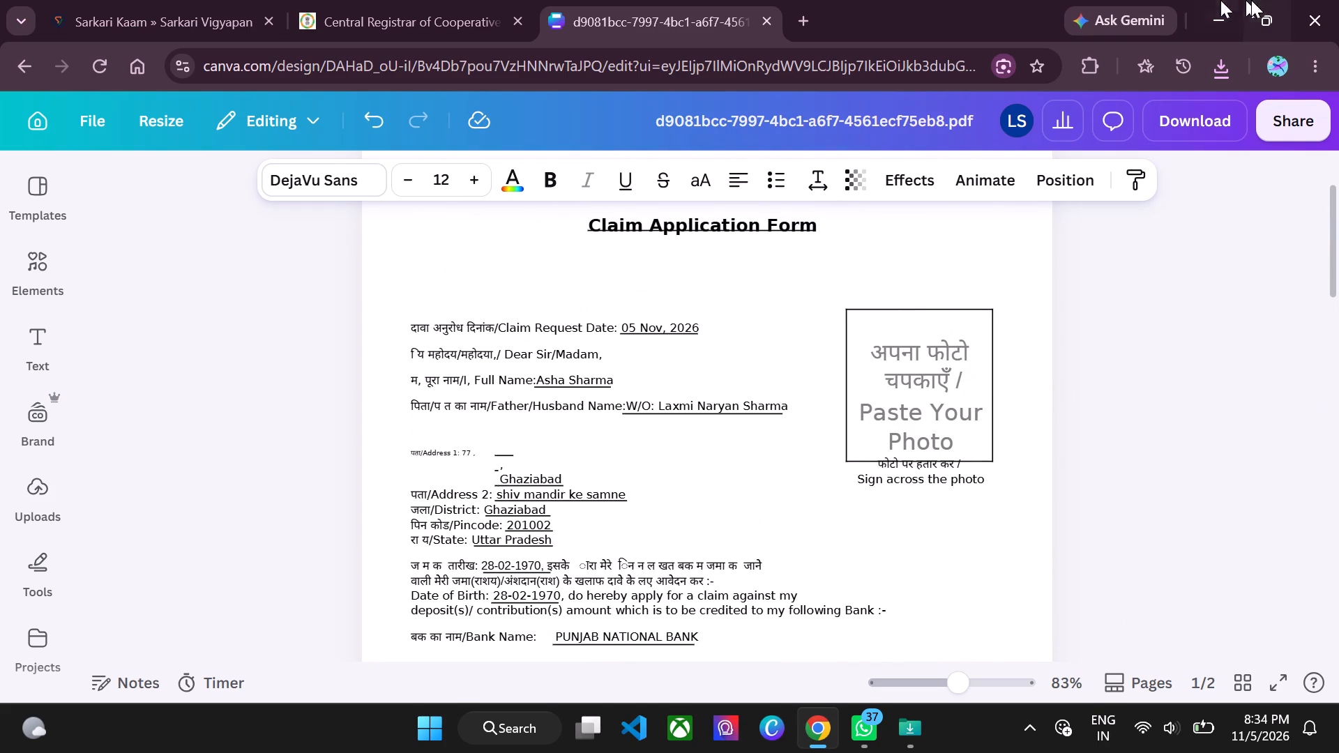
{"action": "left_click", "coordinate": [773, 20]}
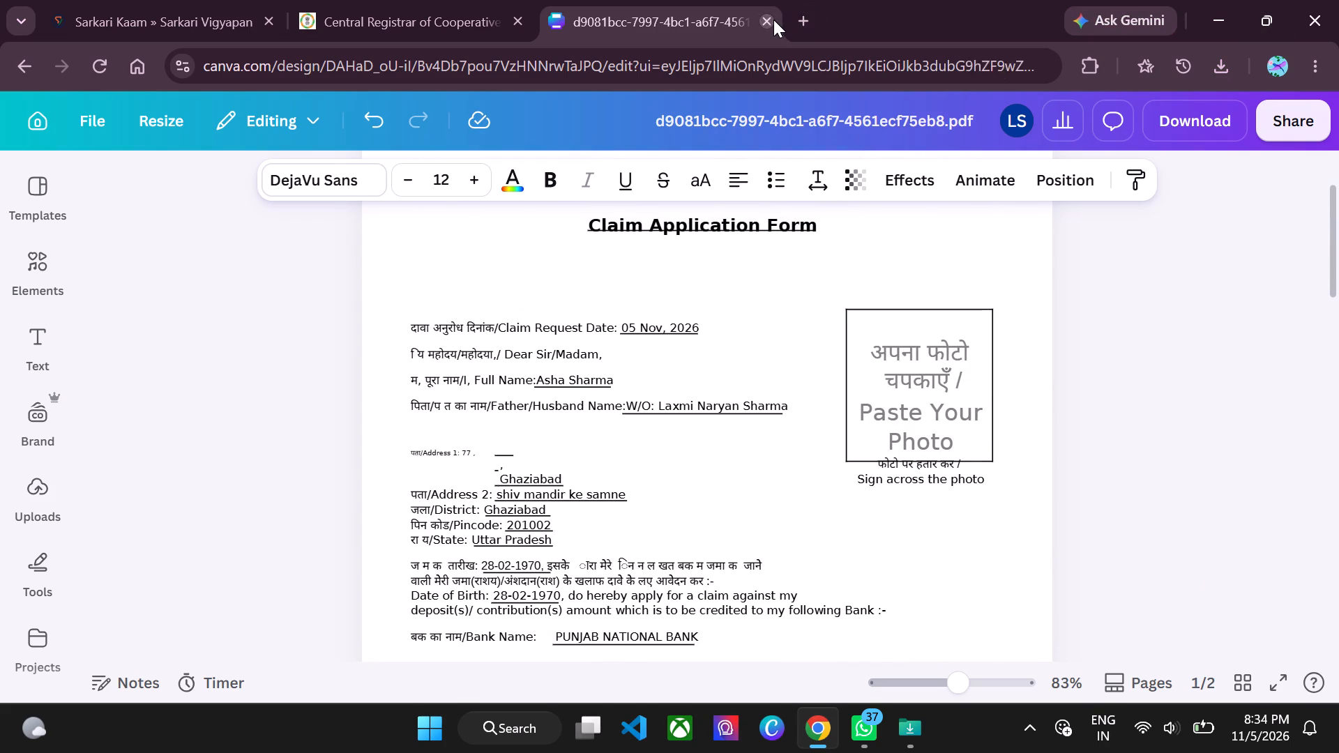